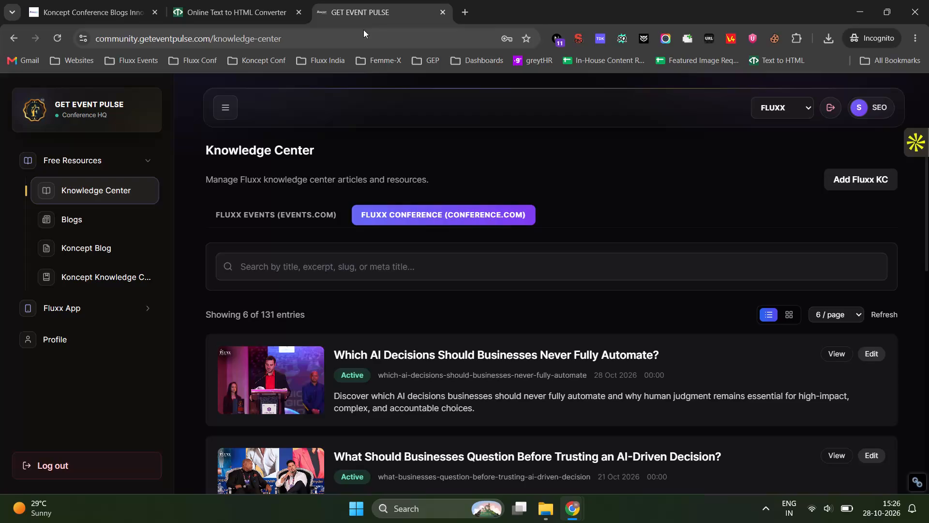
# Switch to File Explorer and open the document "Sep2 - KonceptConference - OSB.docx" from the Koncept Conference folder.
pyautogui.click(539, 516)
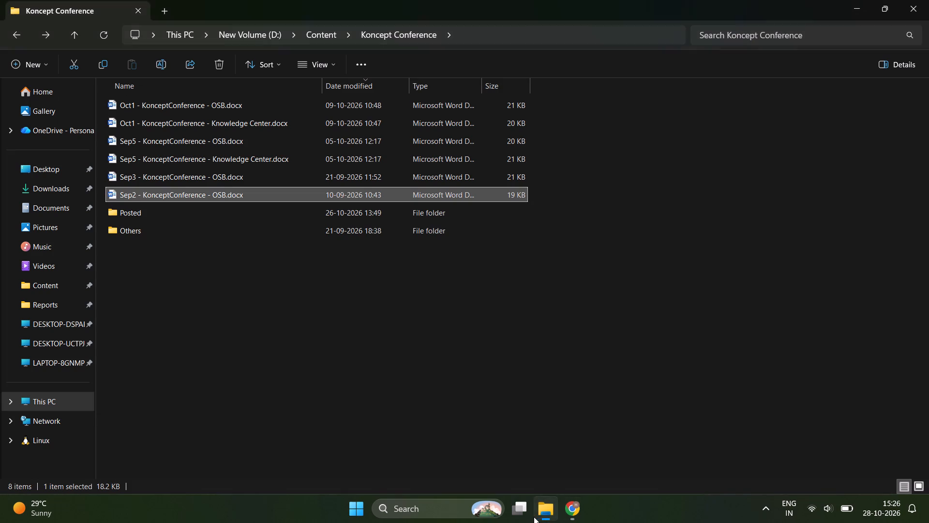
pyautogui.doubleClick(178, 198)
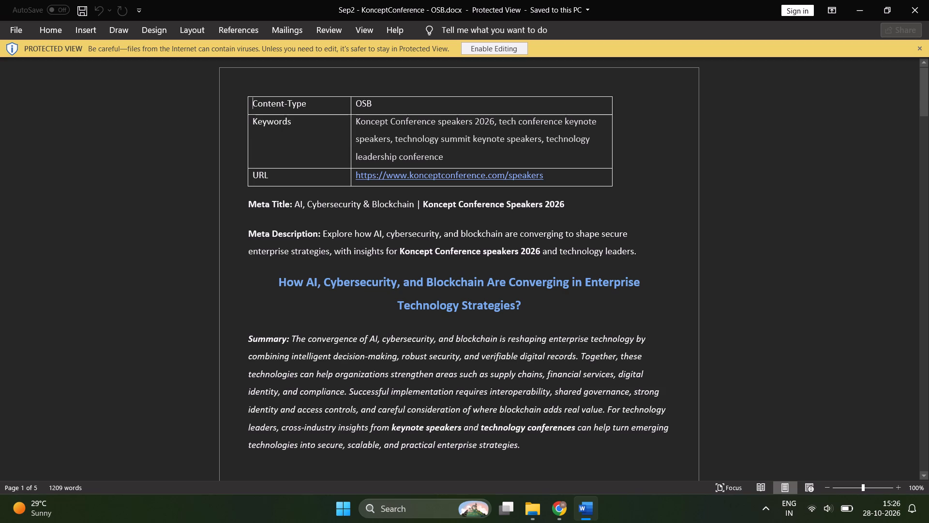
# Switch the document page from the dark to the white background using Switch Modes.
pyautogui.click(359, 23)
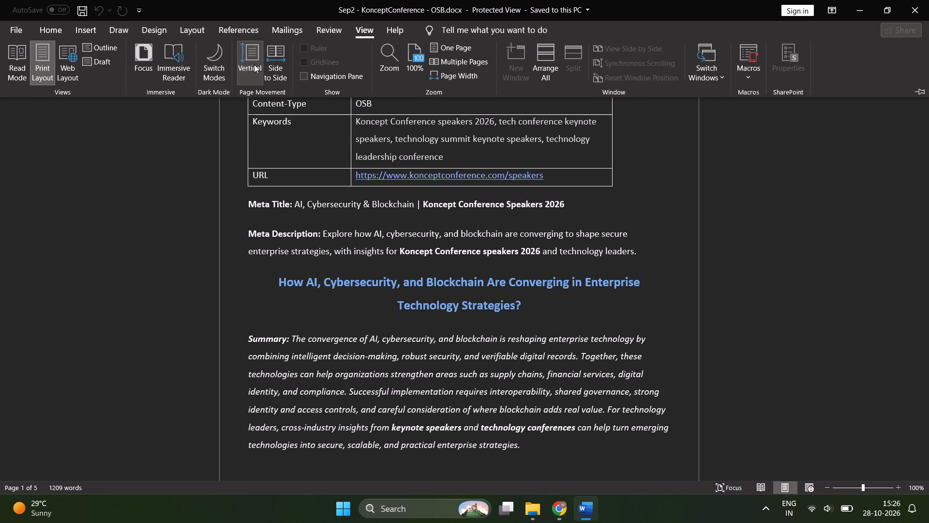
pyautogui.click(208, 77)
pyautogui.click(382, 263)
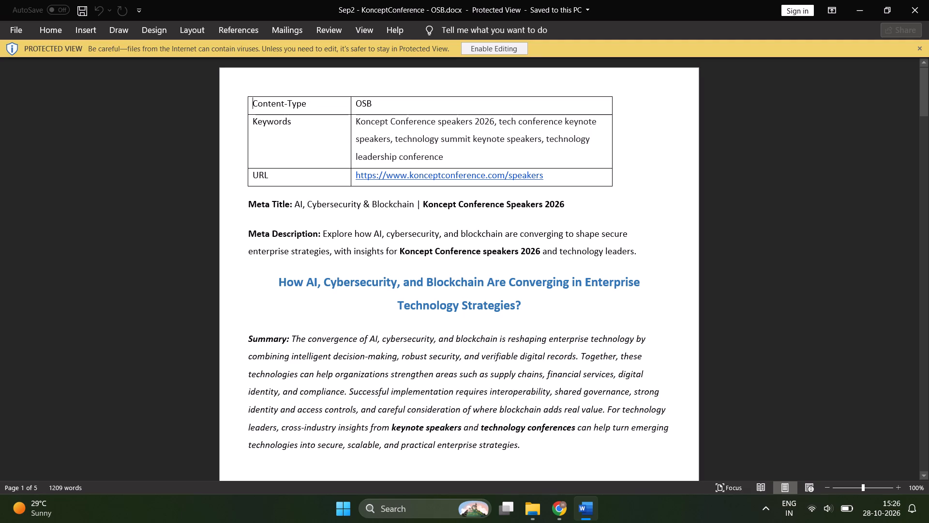
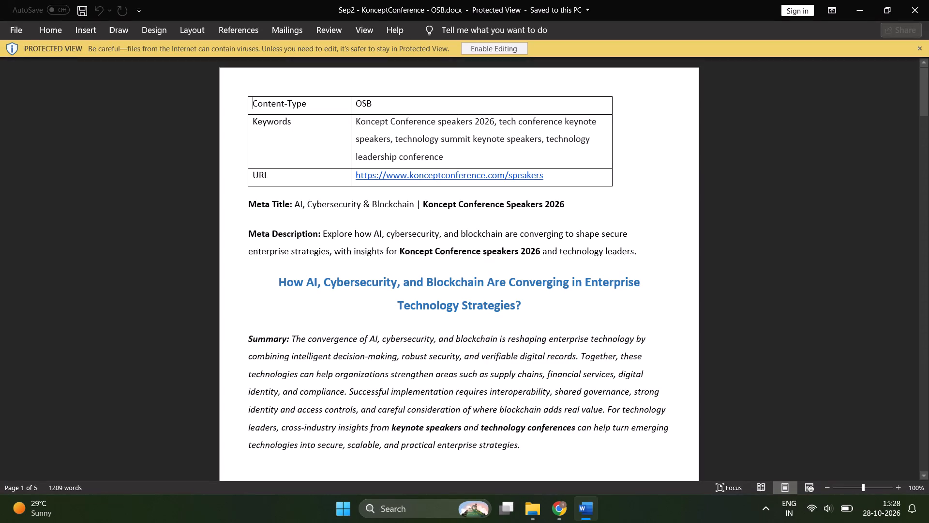
# Select the article text from the Summary paragraph through the answer to FAQ 5 and copy it.
pyautogui.moveTo(249, 339); pyautogui.dragTo(566, 522)
pyautogui.rightClick(408, 406)
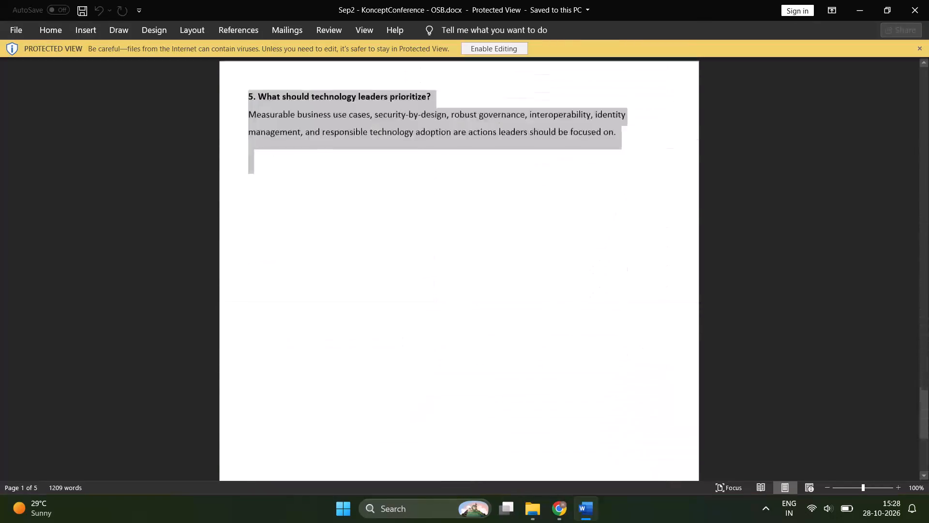
pyautogui.moveTo(566, 522); pyautogui.dragTo(527, 380)
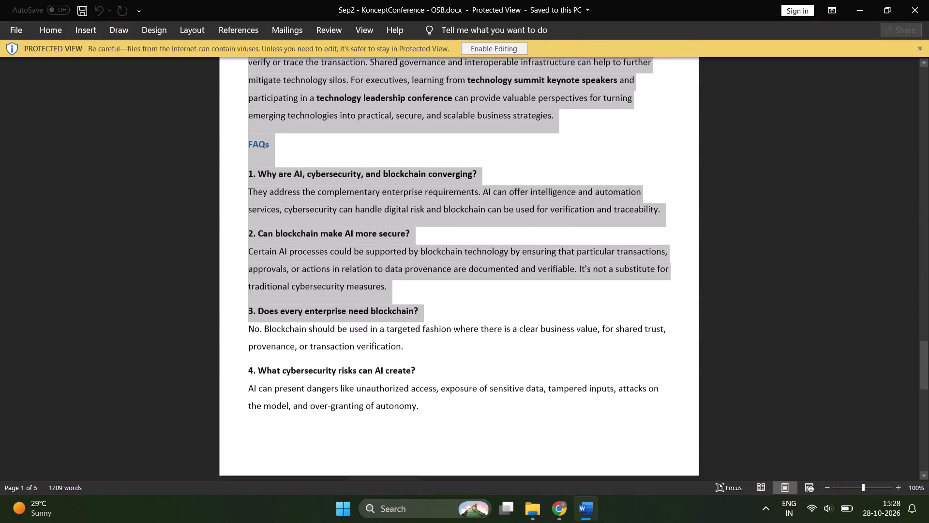
pyautogui.moveTo(527, 380); pyautogui.dragTo(629, 365)
pyautogui.hotkey('ctrl', 'c')
pyautogui.hotkey('ctrl', 'c')
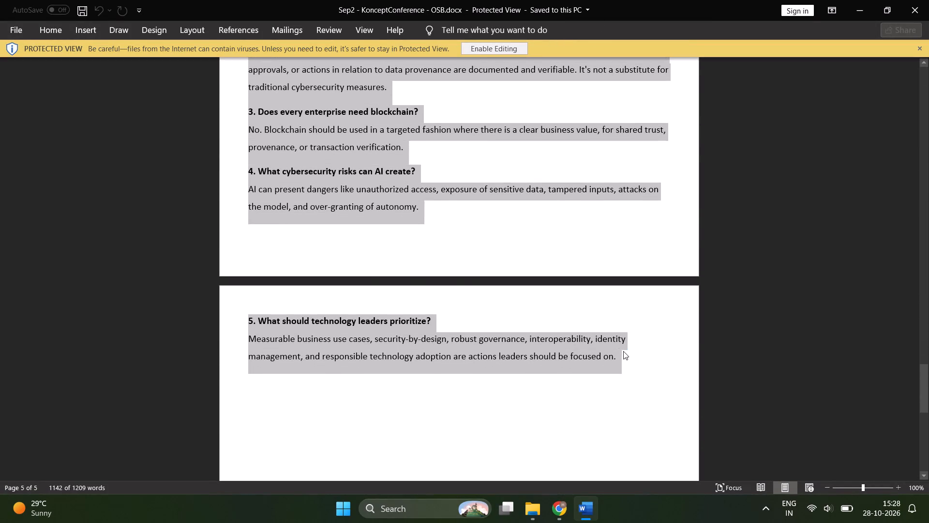
pyautogui.hotkey('ctrl', 'c')
# Switch to Chrome and paste the copied article into the editor of the Online Text to HTML Converter.
pyautogui.hotkey('alt', 'Tab')
pyautogui.hotkey('alt', 'Tab')
pyautogui.hotkey('alt', 'Tab')
pyautogui.hotkey('alt', 'Tab')
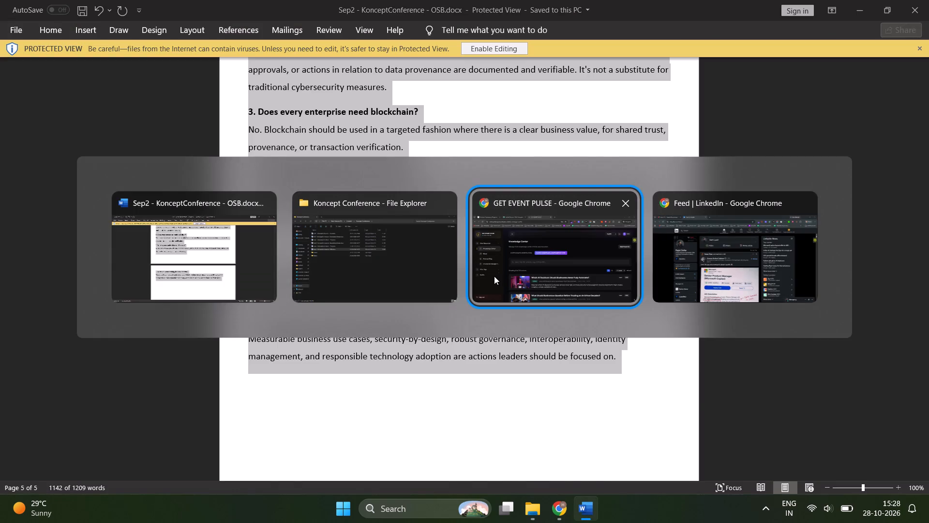
pyautogui.hotkey('alt', 'Tab')
pyautogui.hotkey('alt', 'Tab')
pyautogui.click(196, 0)
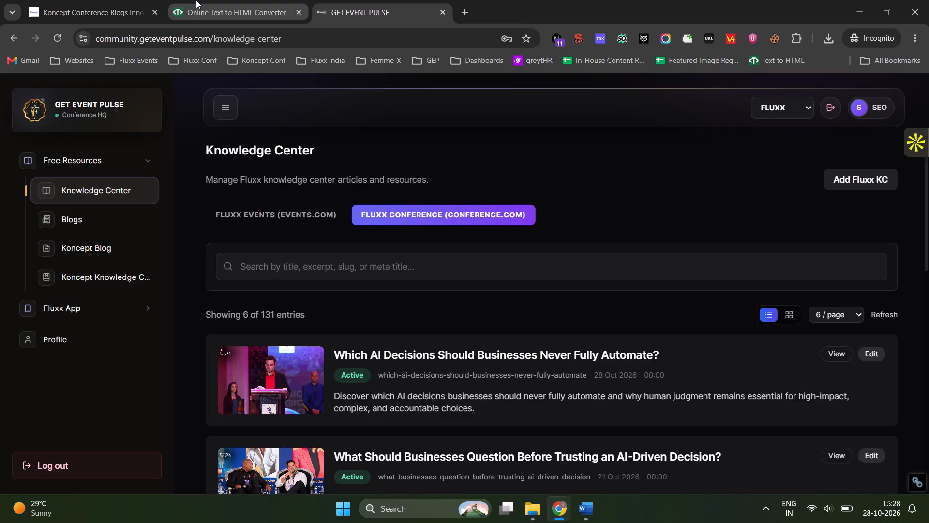
pyautogui.click(285, 232)
pyautogui.hotkey('ctrl', 'v')
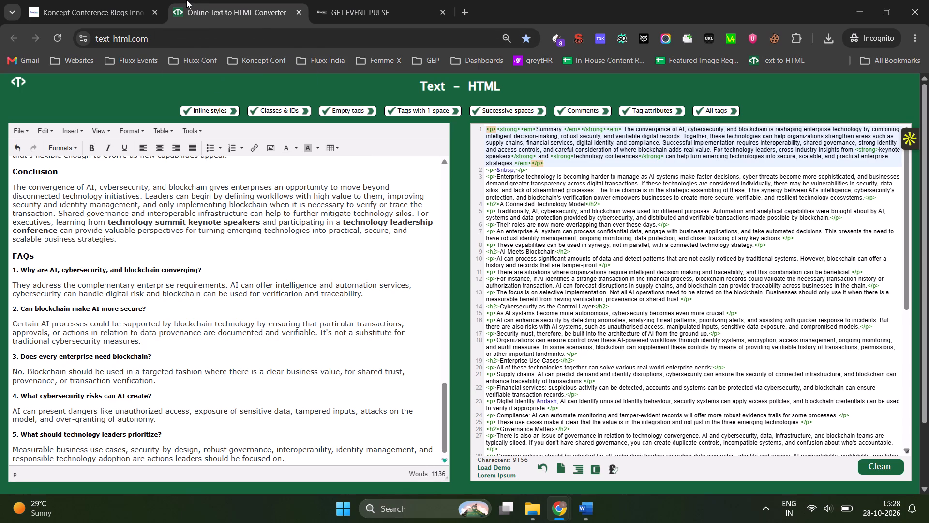
# Move the Online Text to HTML Converter tab to after the GET EVENT PULSE tab.
pyautogui.moveTo(187, 0); pyautogui.dragTo(355, 10)
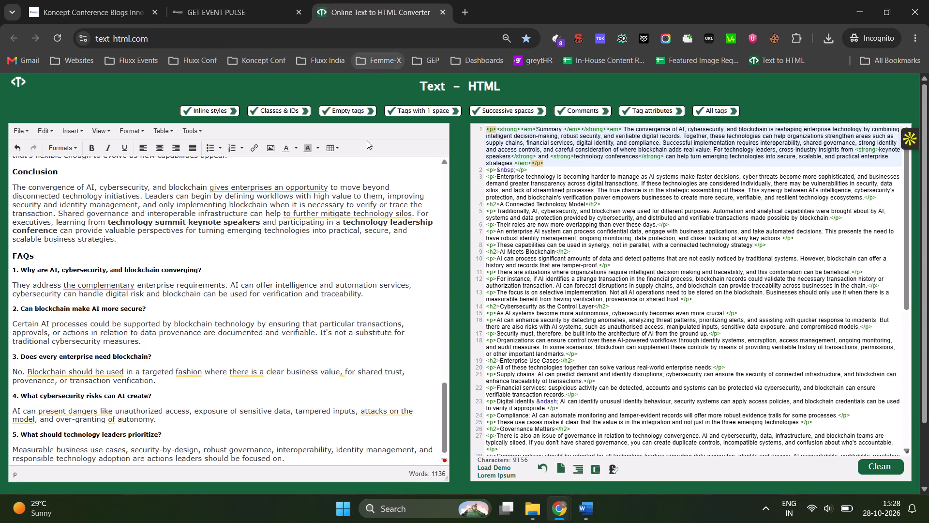
# Justify the alignment of the entire article in the converter's editor.
pyautogui.scroll(20, 261, 250)
pyautogui.scroll(1, 261, 250)
pyautogui.click(225, 235)
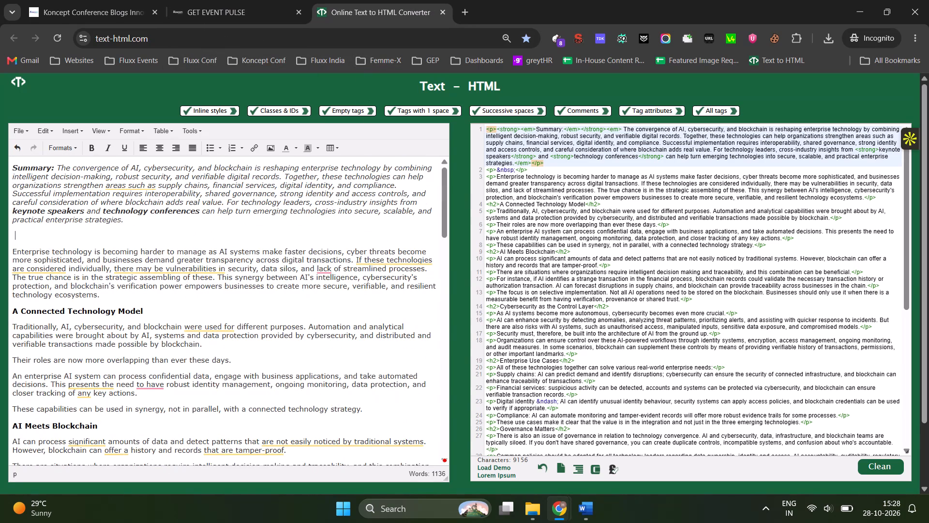
pyautogui.hotkey('ctrl', 'a')
pyautogui.click(195, 150)
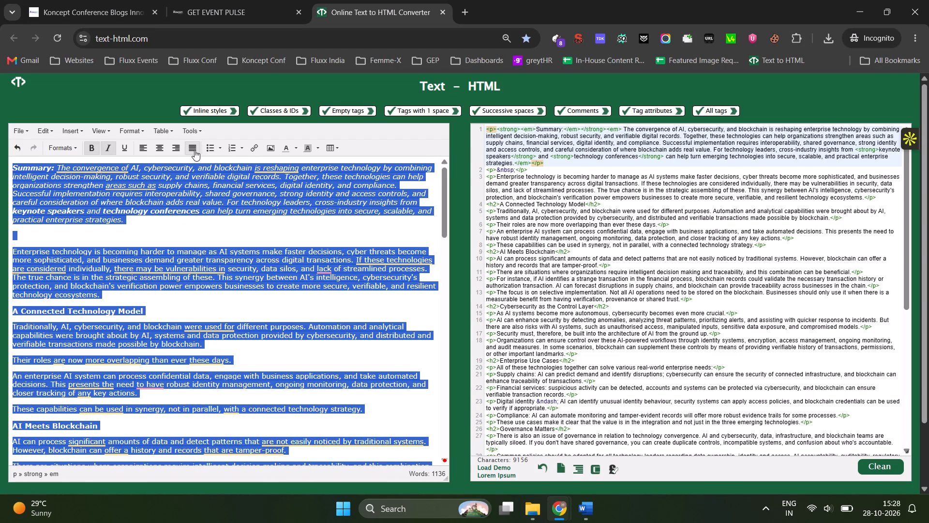
# Delete the empty paragraph between the Summary and the introduction.
pyautogui.click(218, 220)
pyautogui.click(218, 232)
pyautogui.press('BackSpace')
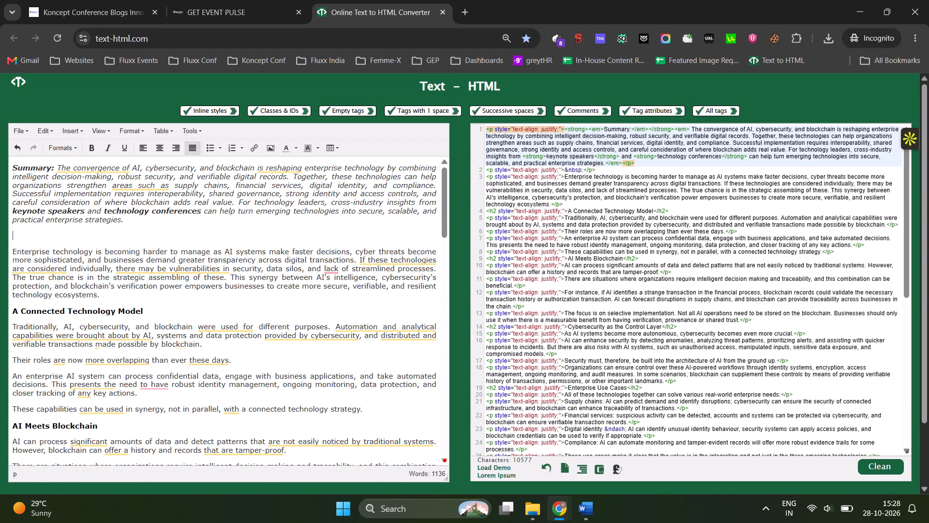
pyautogui.press('BackSpace')
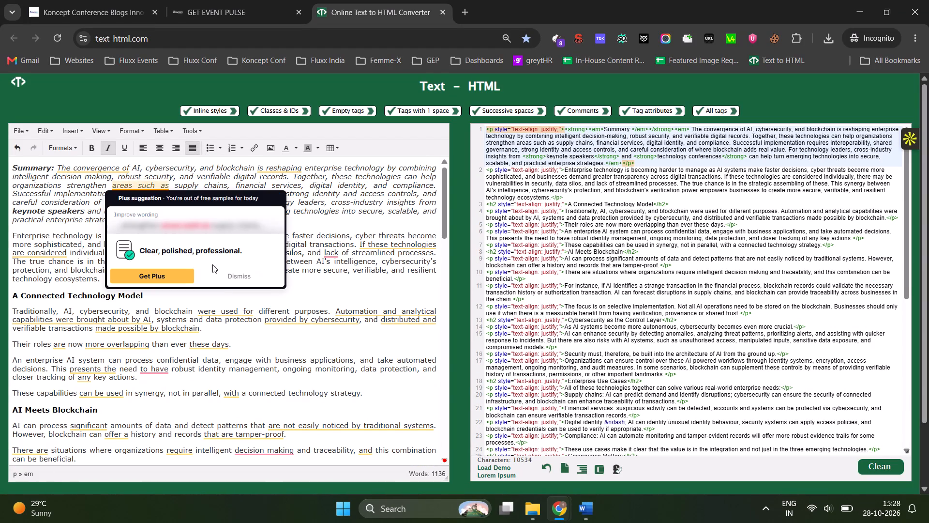
# Dismiss the paid wording suggestion and accept the Grammarly correction "a lack" in the introduction.
pyautogui.click(233, 280)
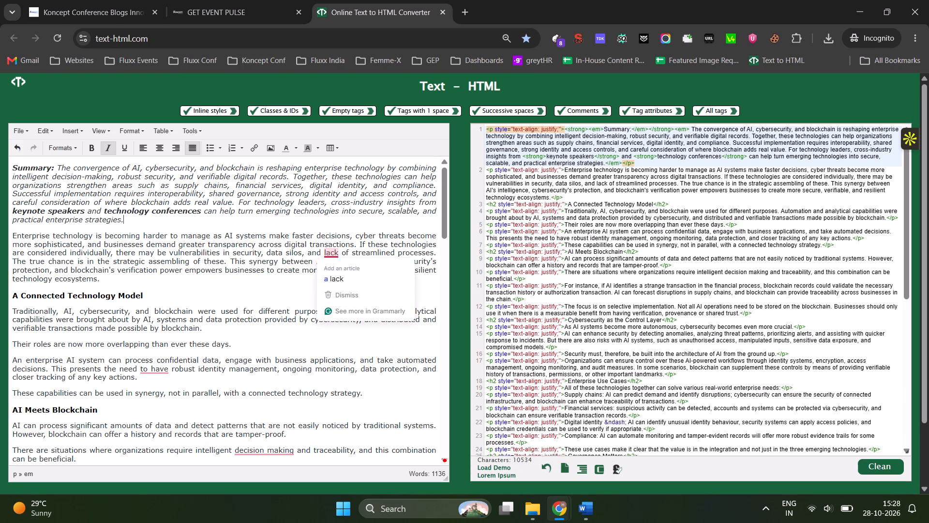
pyautogui.click(342, 271)
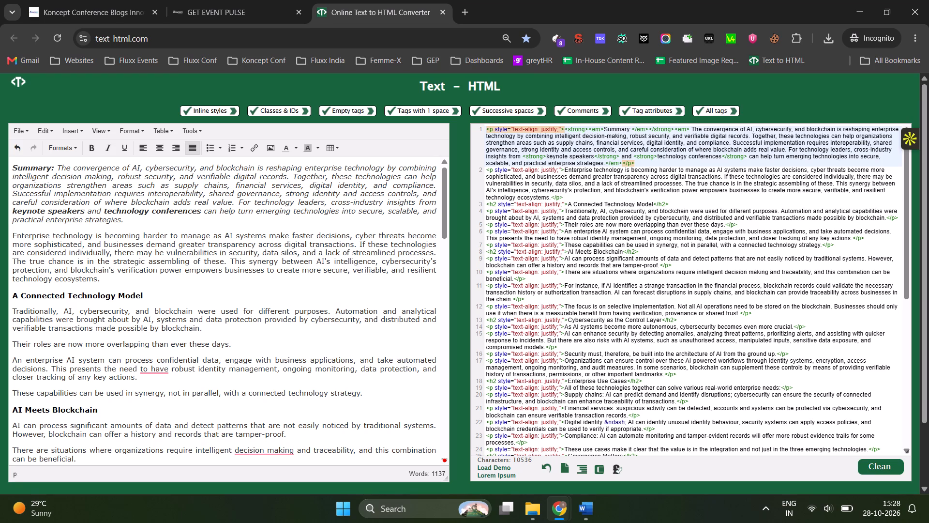
# Compare the "A Connected Technology Model" heading with the heading, paragraph and FAQ formatting in the published September 16 Koncept Conference blog.
pyautogui.click(104, 294)
pyautogui.tripleClick(126, 294)
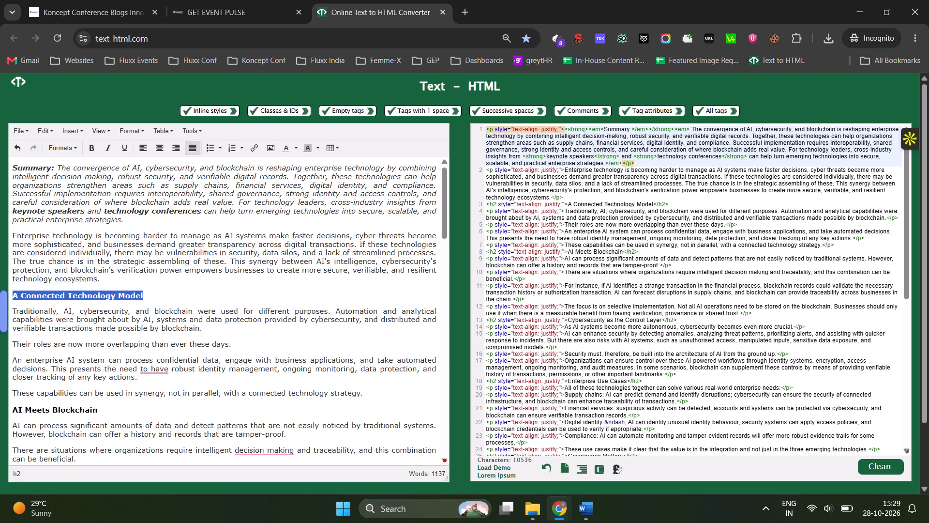
pyautogui.click(75, 0)
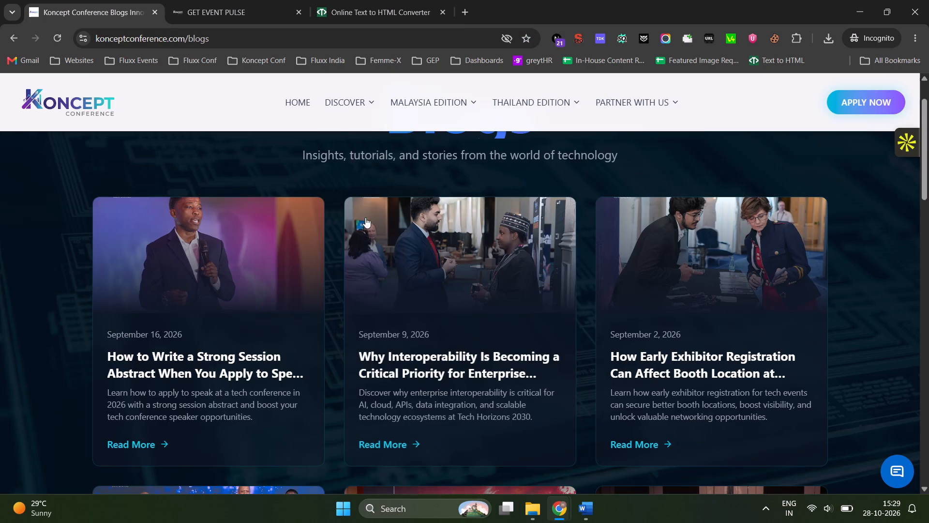
pyautogui.middleClick(239, 360)
pyautogui.click(225, 0)
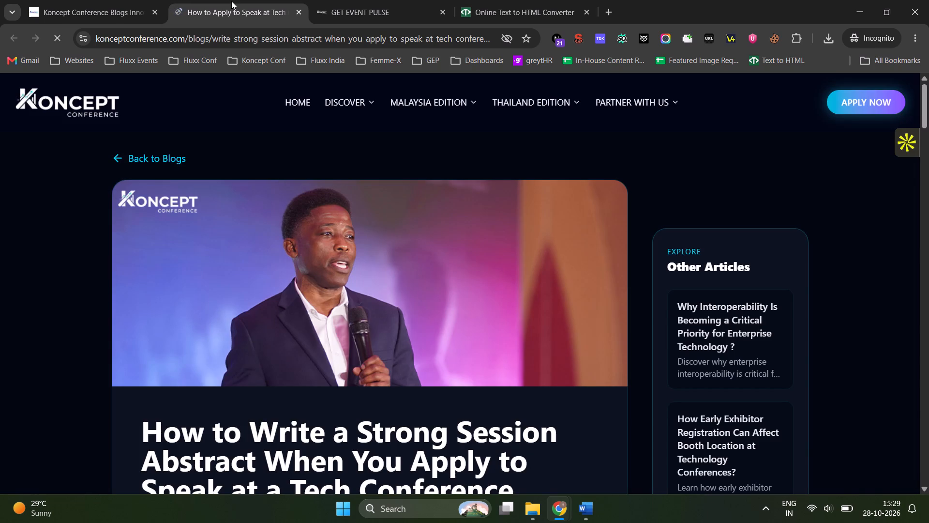
pyautogui.scroll(-5, 280, 291)
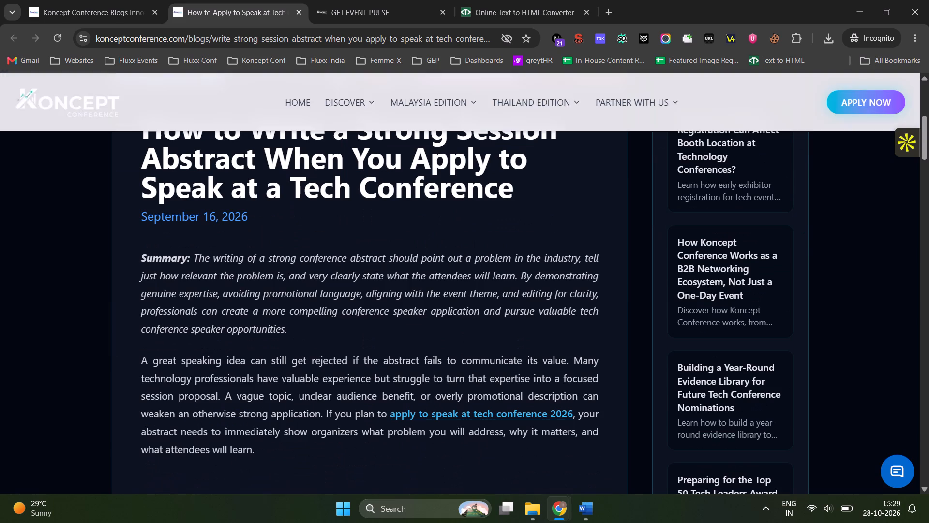
pyautogui.scroll(-6, 292, 274)
pyautogui.scroll(4, 299, 263)
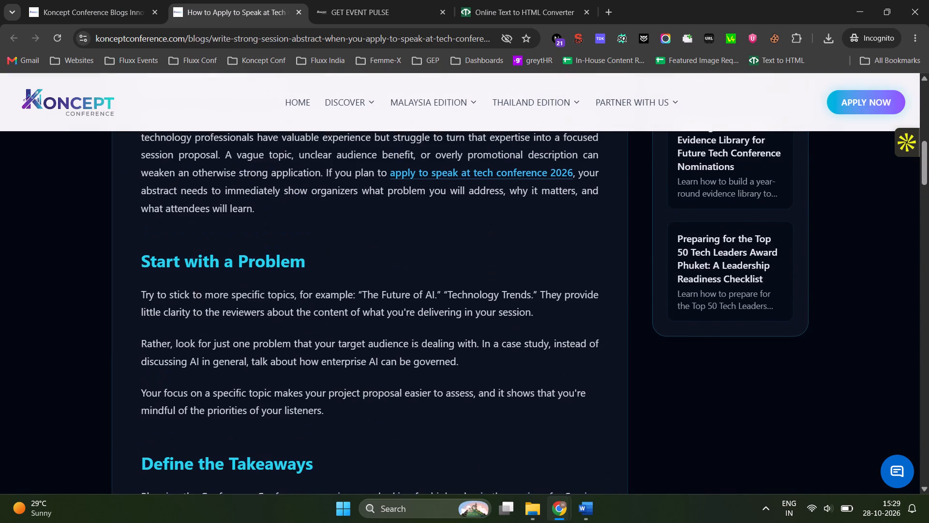
pyautogui.scroll(1, 291, 264)
pyautogui.scroll(-3, 310, 270)
pyautogui.scroll(-7, 254, 260)
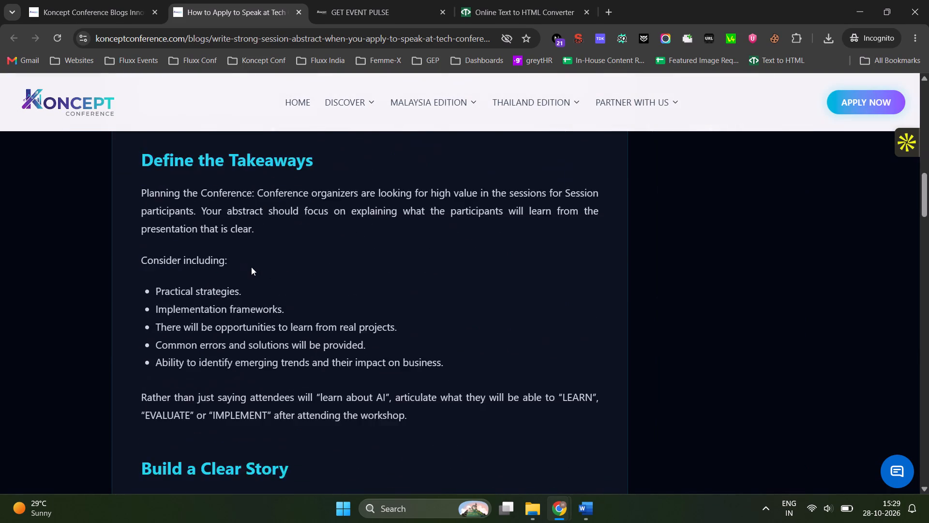
pyautogui.scroll(-4, 251, 267)
pyautogui.scroll(-20, 250, 276)
pyautogui.scroll(-6, 250, 276)
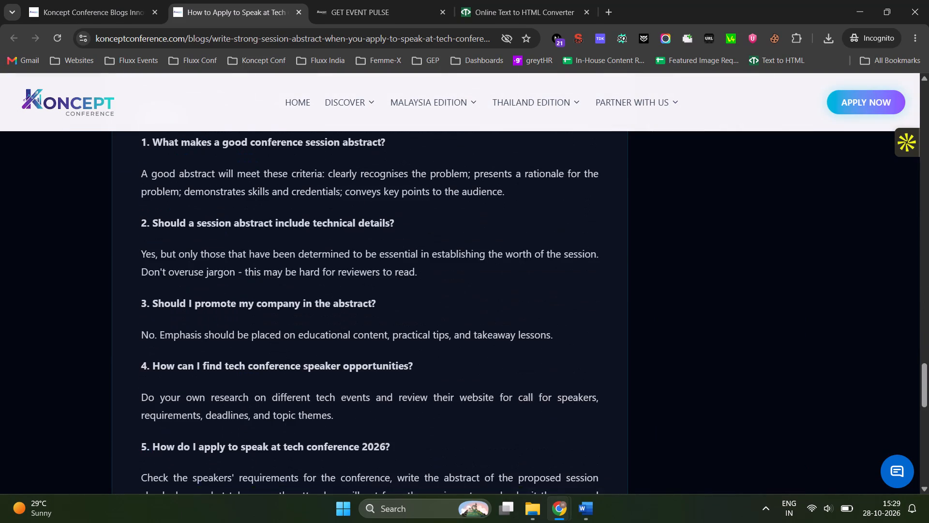
pyautogui.scroll(-5, 255, 276)
pyautogui.click(297, 13)
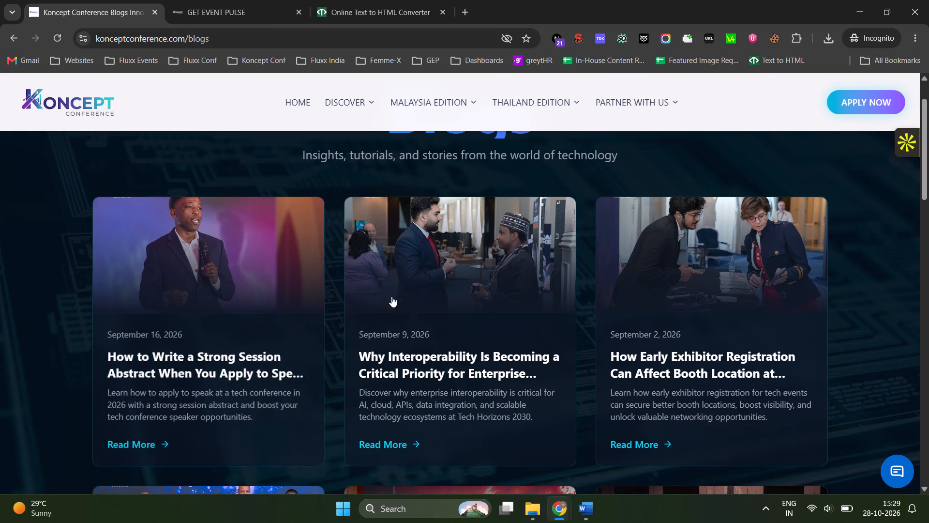
# Return to the converter, check the "A Connected Technology Model" heading, and correct "the need to have" to "the need for" in that section.
pyautogui.click(131, 0)
pyautogui.click(277, 0)
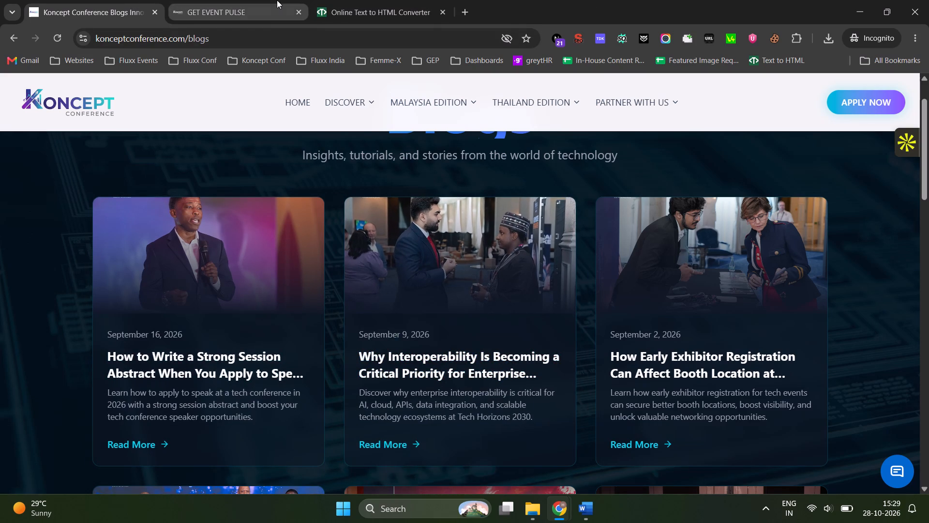
pyautogui.click(339, 0)
pyautogui.click(137, 332)
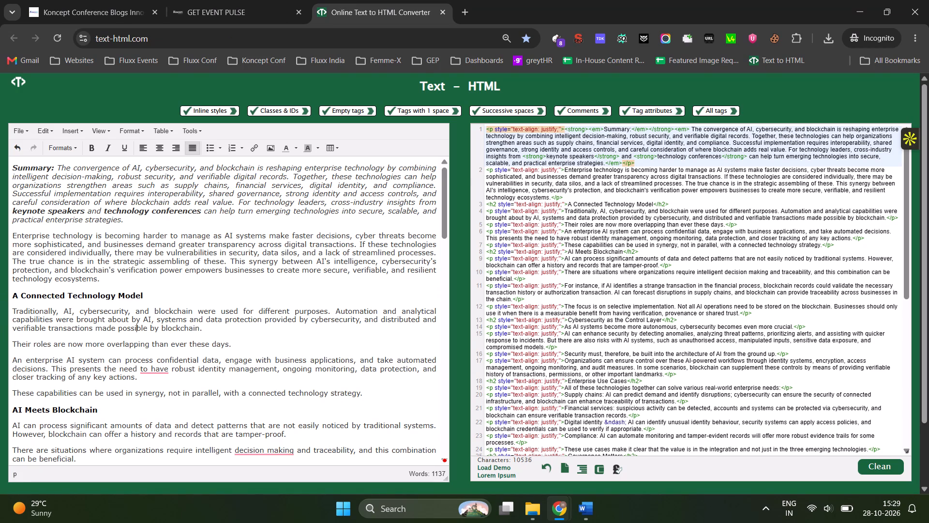
pyautogui.click(137, 293)
pyautogui.click(159, 386)
# Check the "AI Meets Blockchain" and "Cybersecurity as the Control Layer" headings, and hyphenate "decision-making" in the AI Meets Blockchain section.
pyautogui.scroll(-3, 116, 352)
pyautogui.click(72, 230)
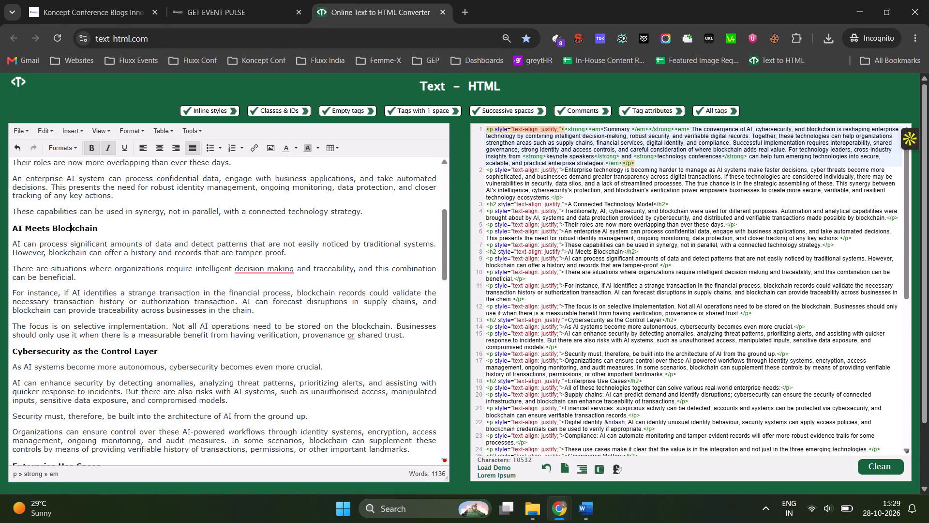
pyautogui.click(108, 352)
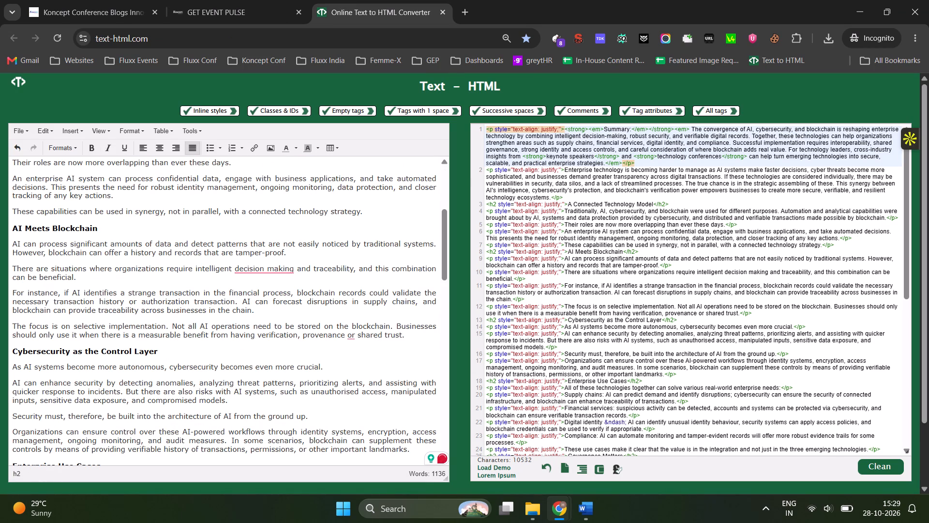
pyautogui.click(265, 293)
# Check the "Enterprise Use Cases" and "Governance Matters" headings, and dismiss the "in 2026" suggestion on the bold speakers keyword.
pyautogui.scroll(-3, 119, 375)
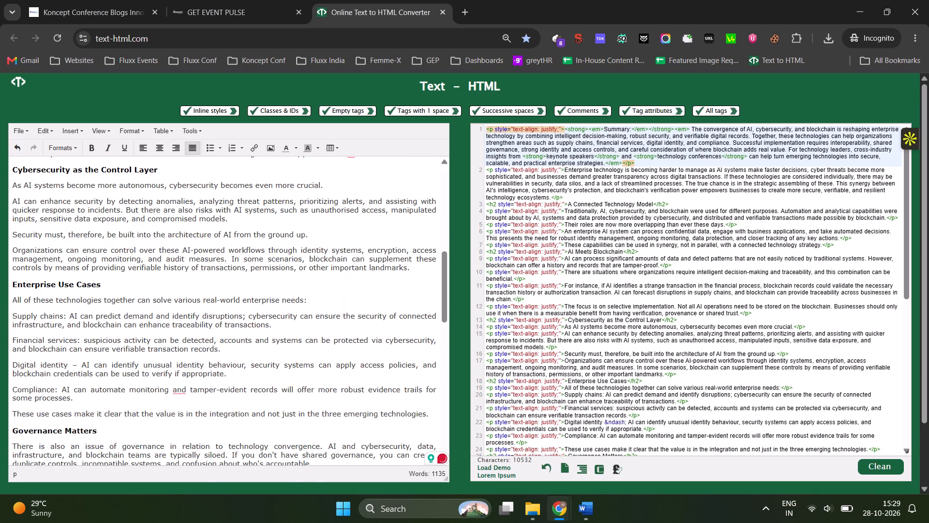
pyautogui.click(84, 285)
pyautogui.scroll(-2, 77, 349)
pyautogui.click(78, 312)
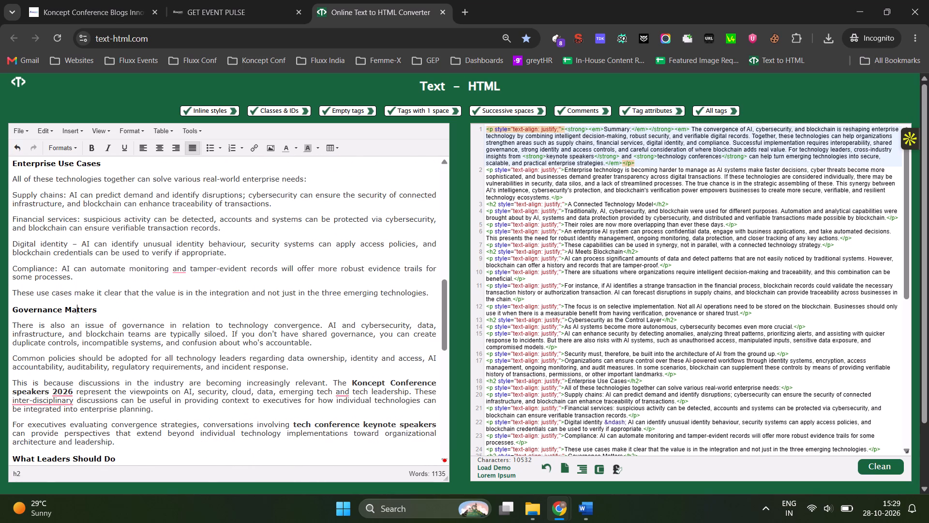
pyautogui.scroll(-2, 85, 321)
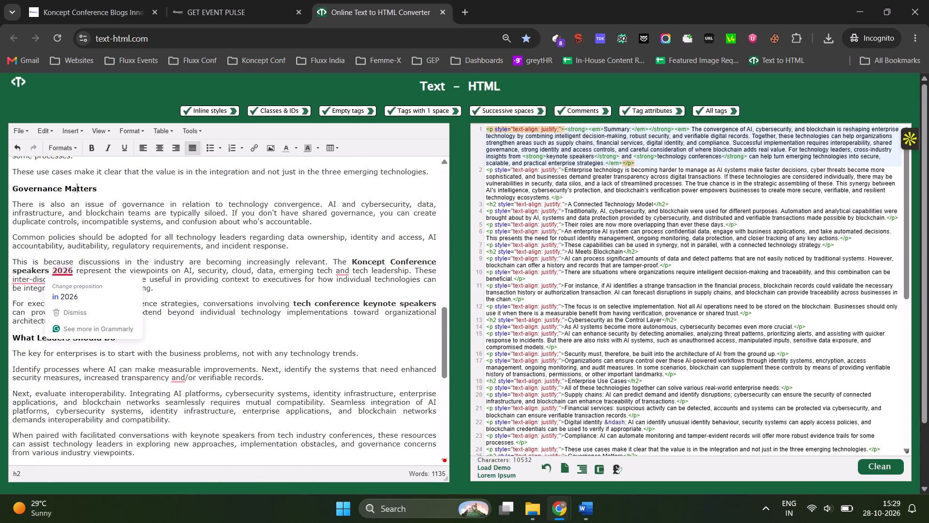
pyautogui.click(90, 314)
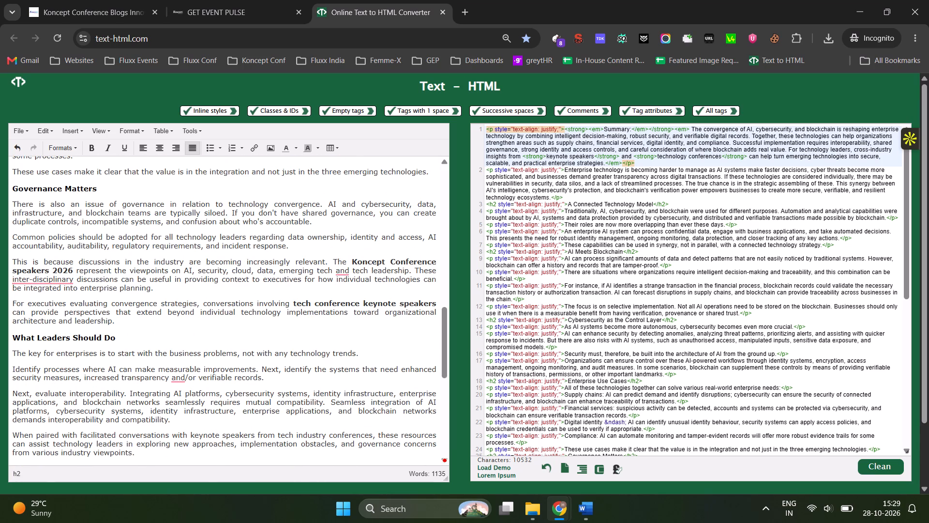
# In the Governance Matters section, accept the corrections "emerging tech, and tech leadership" and "interdisciplinary".
pyautogui.click(348, 288)
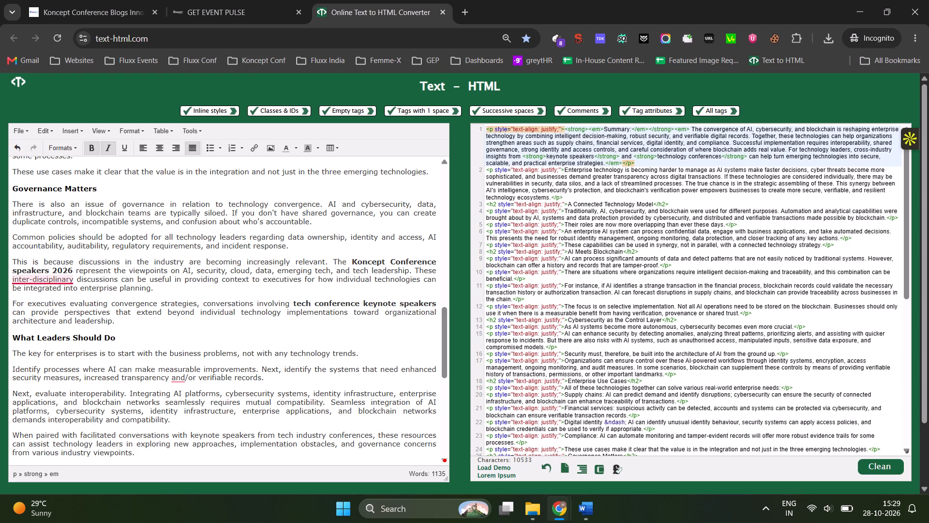
pyautogui.click(71, 300)
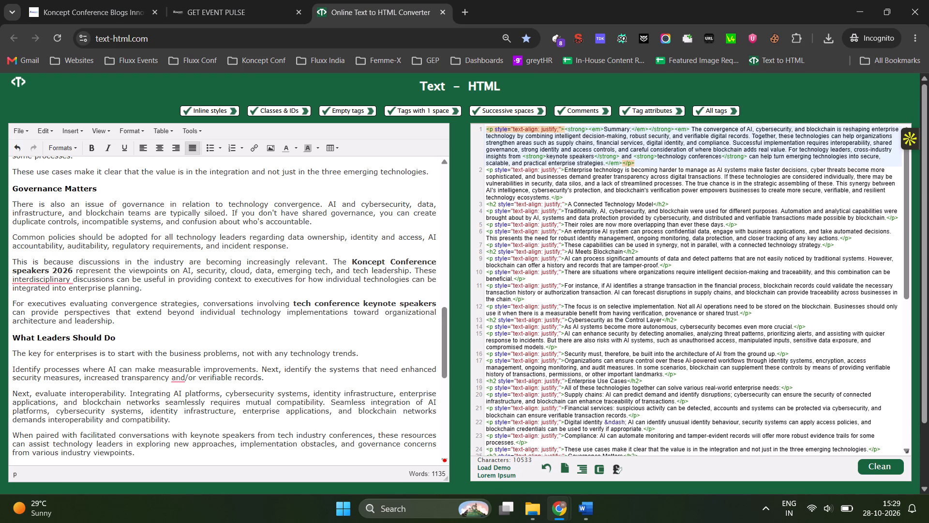
# Check the "What Leaders Should Do" heading and add a comma after "increased transparency" in that section.
pyautogui.click(98, 340)
pyautogui.scroll(-2, 124, 337)
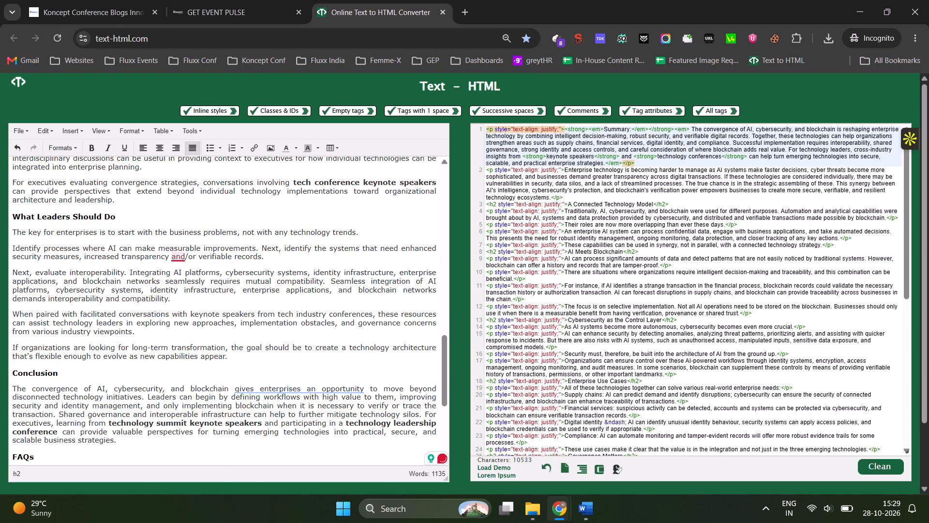
pyautogui.click(199, 274)
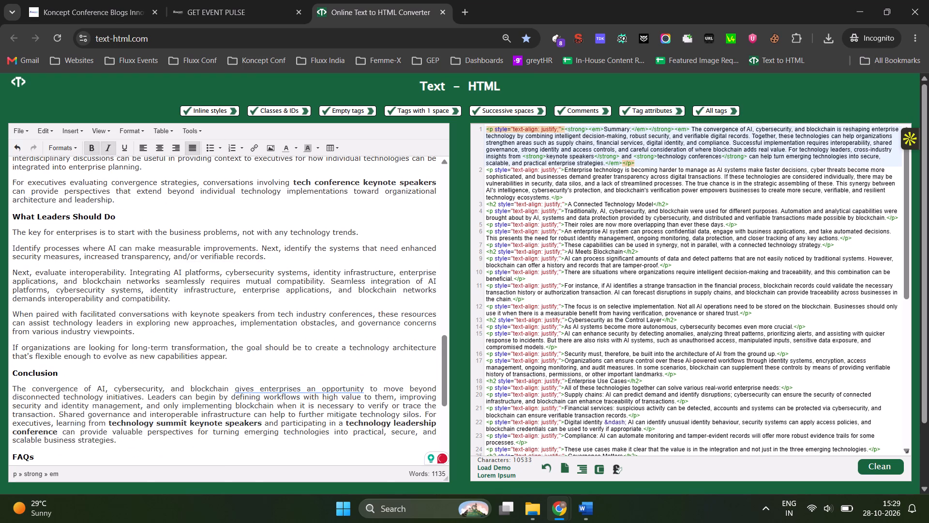
# Check the "Conclusion" and "FAQs" headings, and dismiss the suggestion on "gives enterprises an opportunity" in the Conclusion section.
pyautogui.click(51, 373)
pyautogui.scroll(-2, 110, 344)
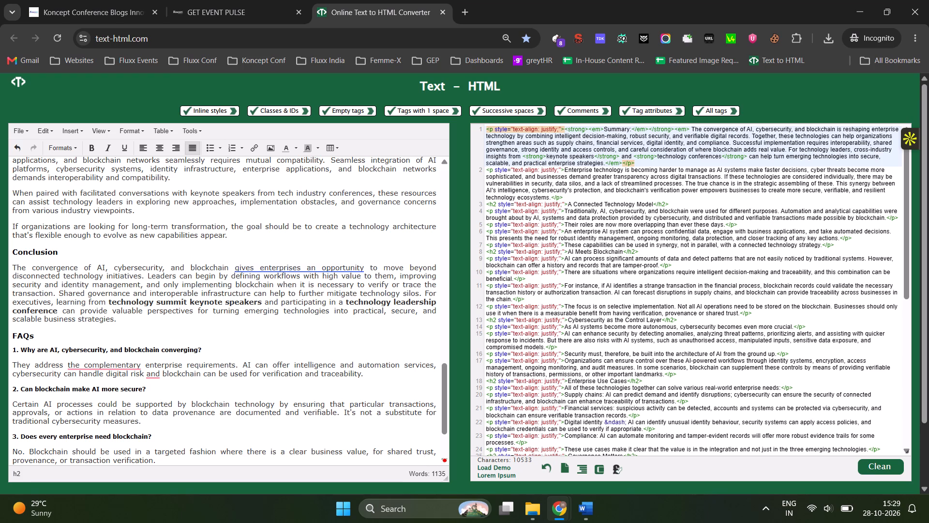
pyautogui.click(344, 325)
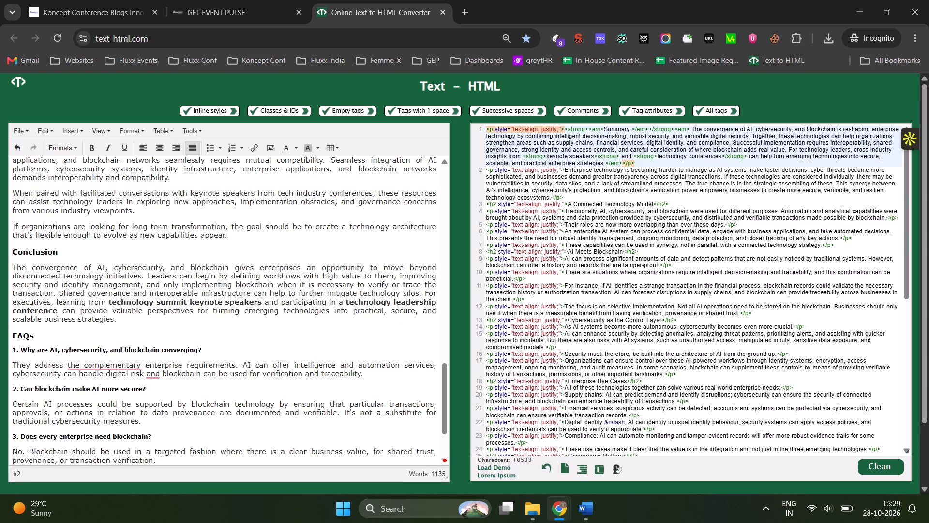
pyautogui.click(29, 339)
# Change the FAQ 1 question, "Why are AI, cybersecurity, and blockchain converging?", from a heading to a bold paragraph.
pyautogui.scroll(-2, 62, 321)
pyautogui.click(138, 261)
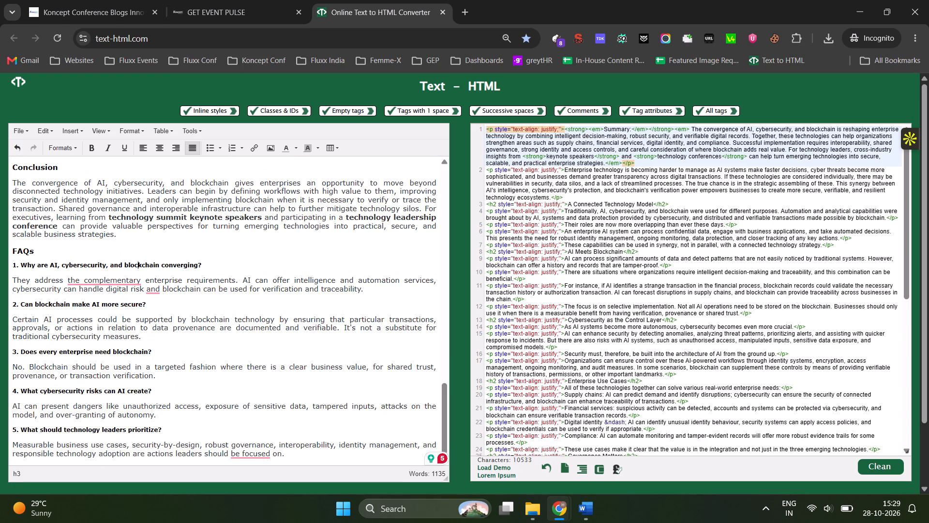
pyautogui.tripleClick(138, 264)
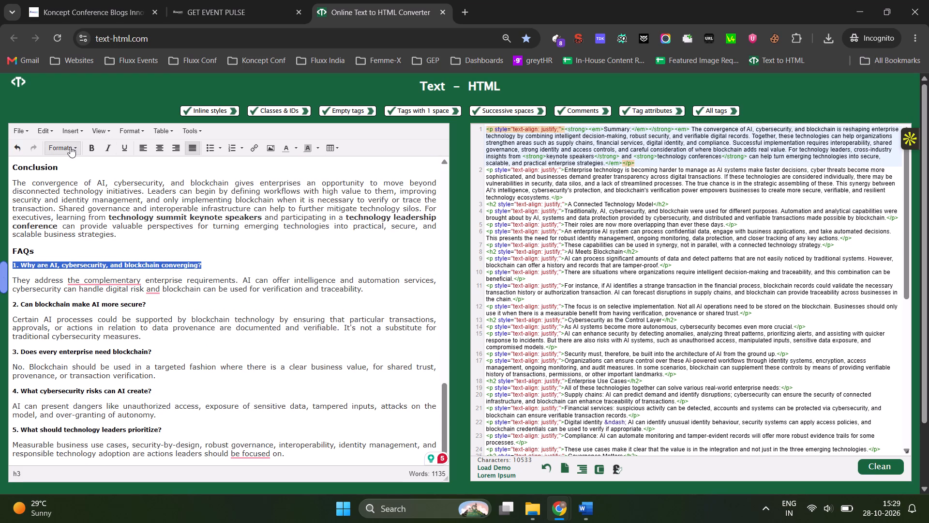
pyautogui.click(74, 145)
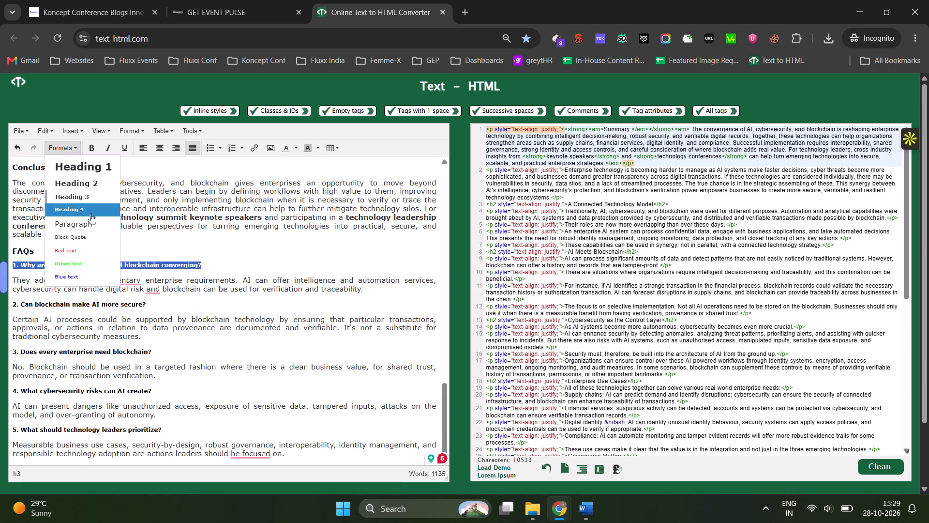
pyautogui.click(95, 226)
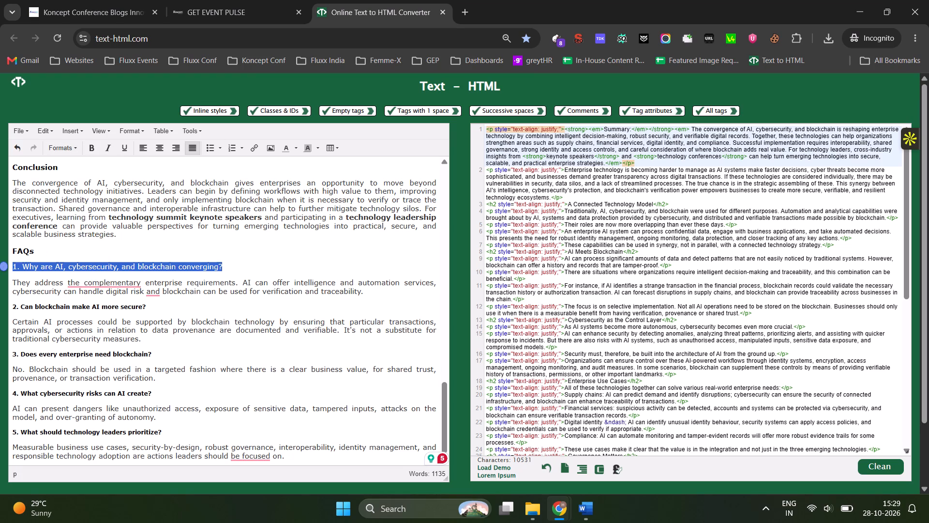
pyautogui.hotkey('ctrl', 'b')
# In the FAQ 1 answer, accept the corrections removing "the" before "complementary" and adding a comma after "digital risk".
pyautogui.click(177, 294)
pyautogui.click(137, 309)
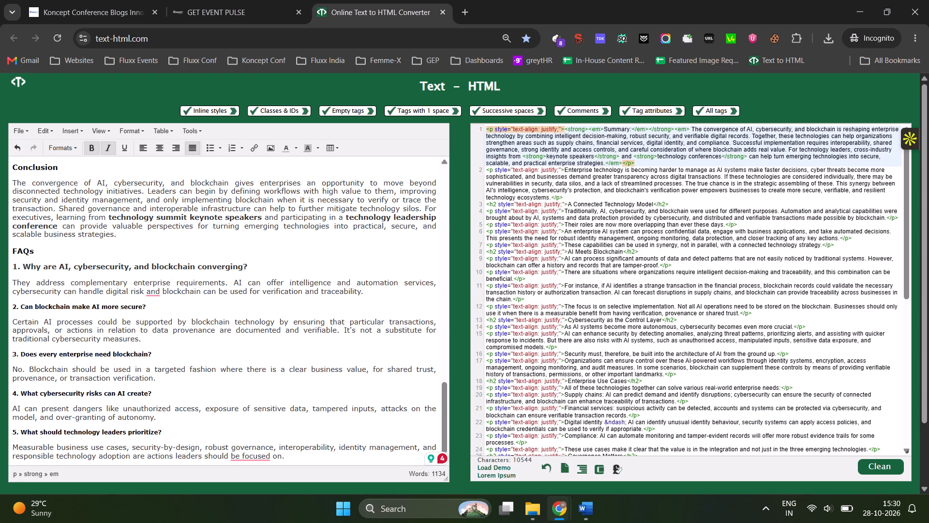
pyautogui.click(166, 309)
# Change the FAQ 2 and FAQ 3 questions from headings to Paragraph format and make both bold.
pyautogui.click(121, 307)
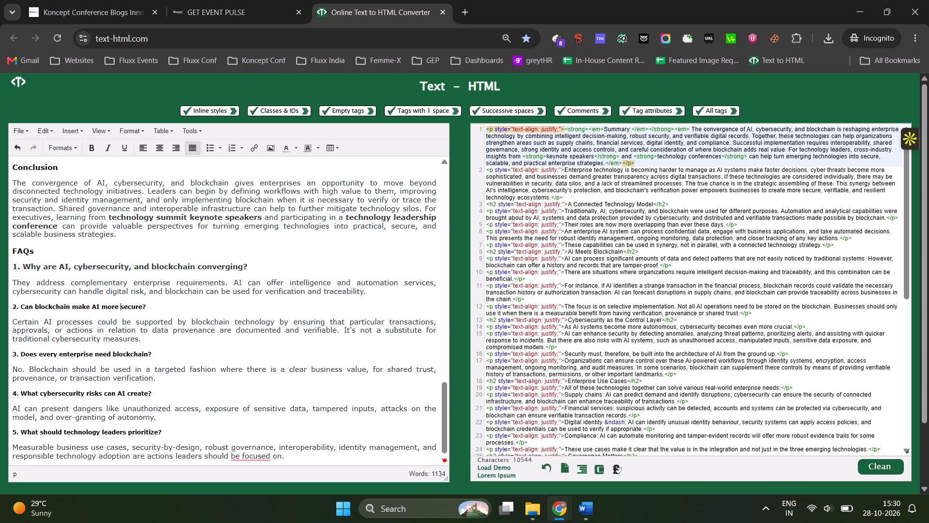
pyautogui.tripleClick(121, 307)
pyautogui.click(77, 150)
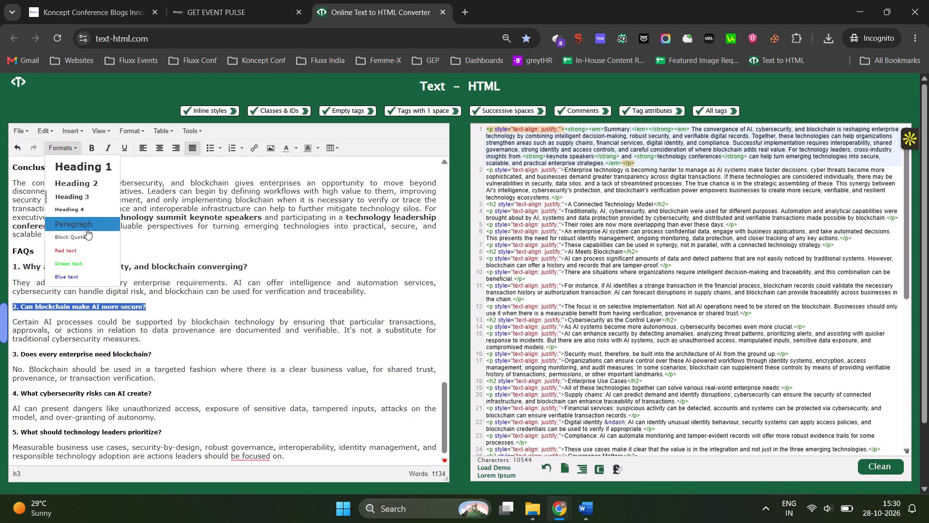
pyautogui.click(86, 222)
pyautogui.hotkey('ctrl', 'b')
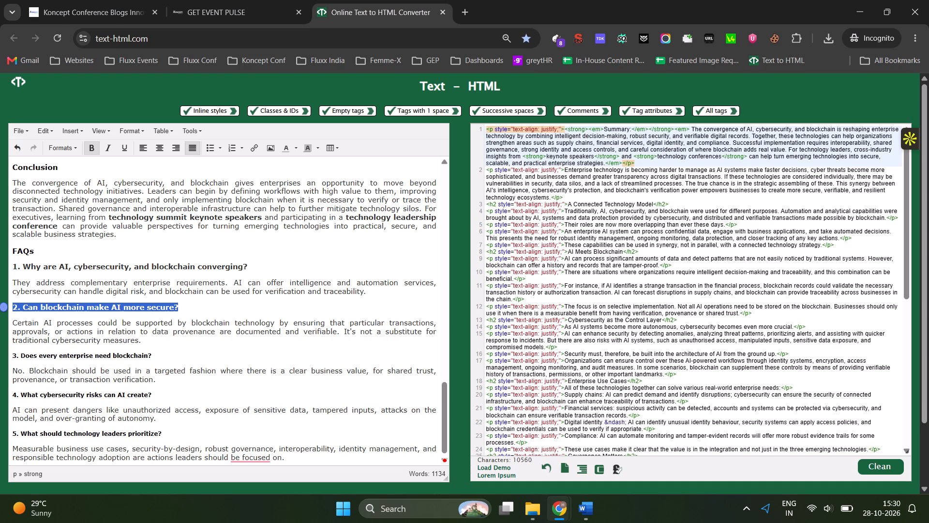
pyautogui.click(96, 354)
pyautogui.click(63, 154)
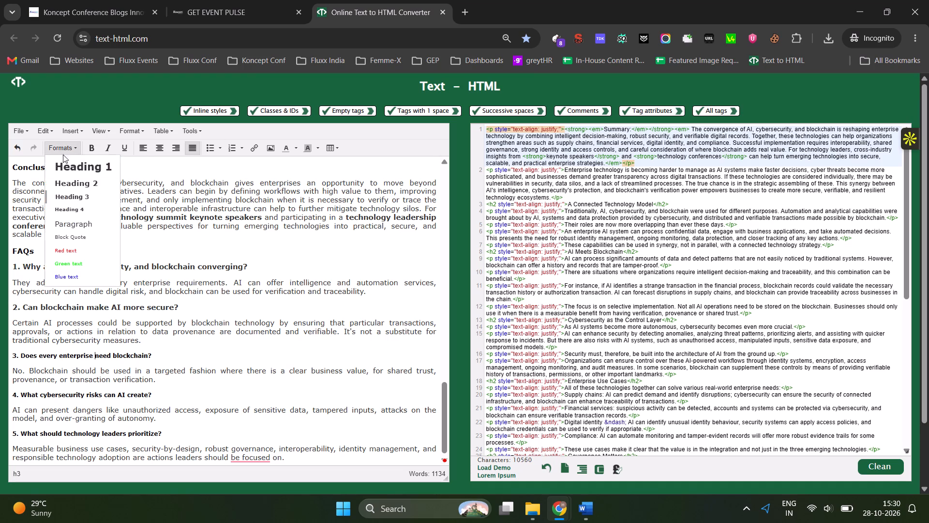
pyautogui.click(90, 229)
pyautogui.tripleClick(140, 359)
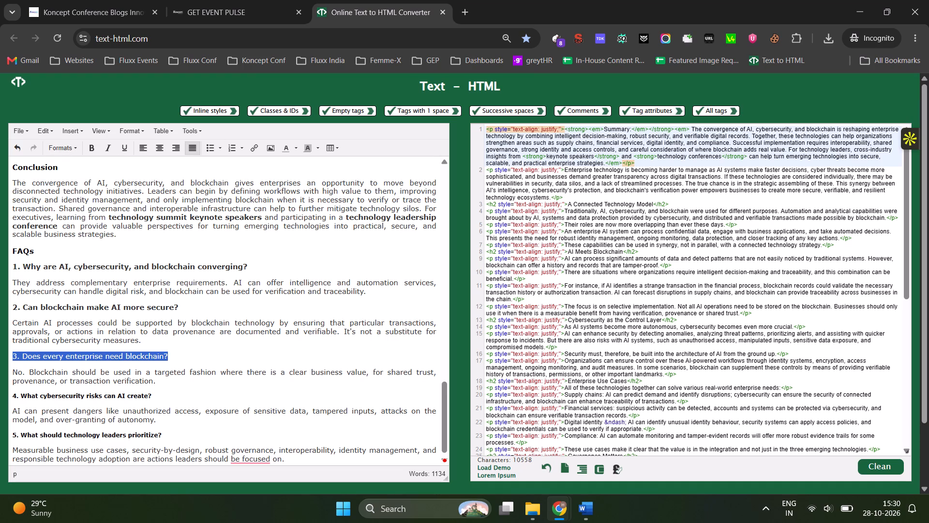
pyautogui.hotkey('ctrl', 'b')
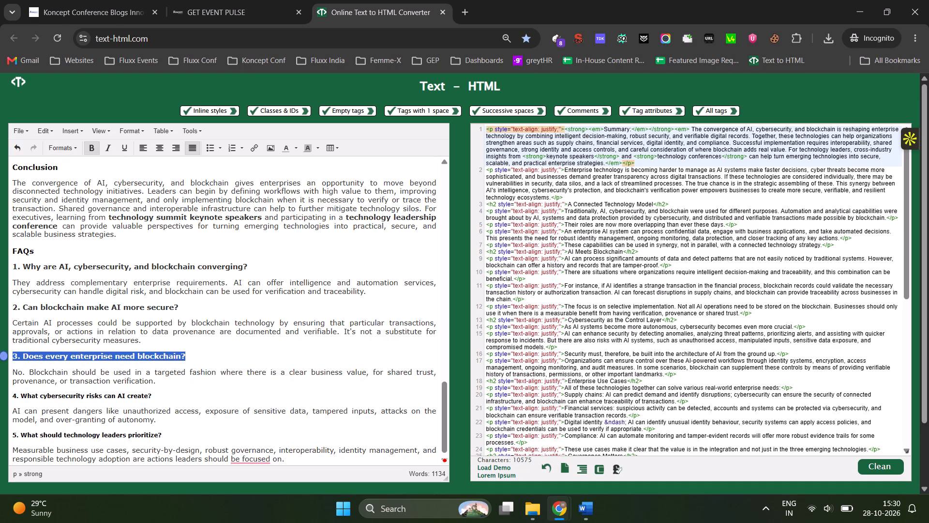
# Change the FAQ 4 and FAQ 5 questions from headings to Paragraph format and make both bold.
pyautogui.tripleClick(114, 392)
pyautogui.click(67, 150)
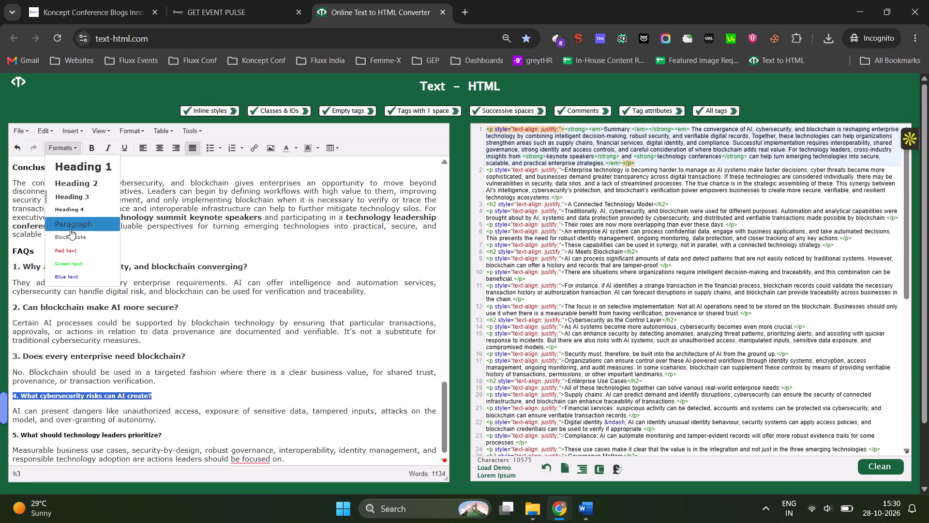
pyautogui.click(75, 224)
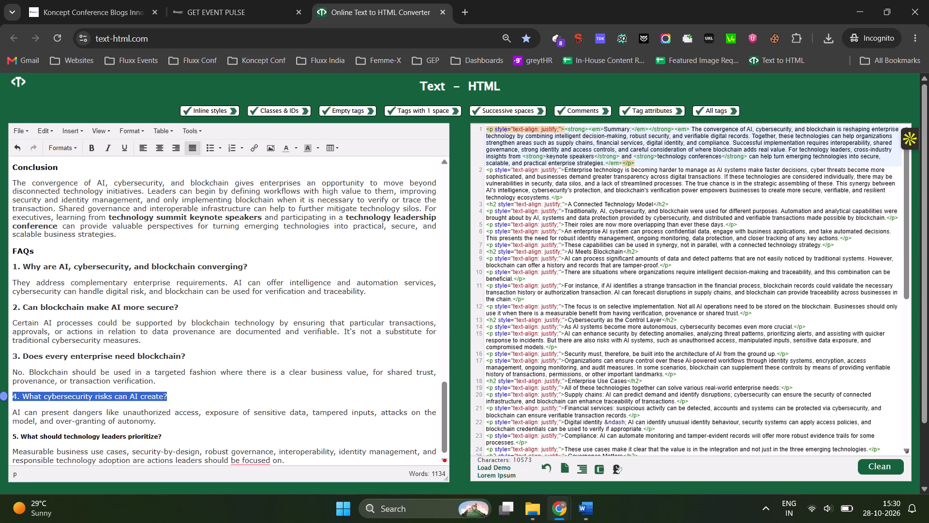
pyautogui.hotkey('ctrl', 'b')
pyautogui.scroll(-2, 196, 329)
pyautogui.tripleClick(144, 428)
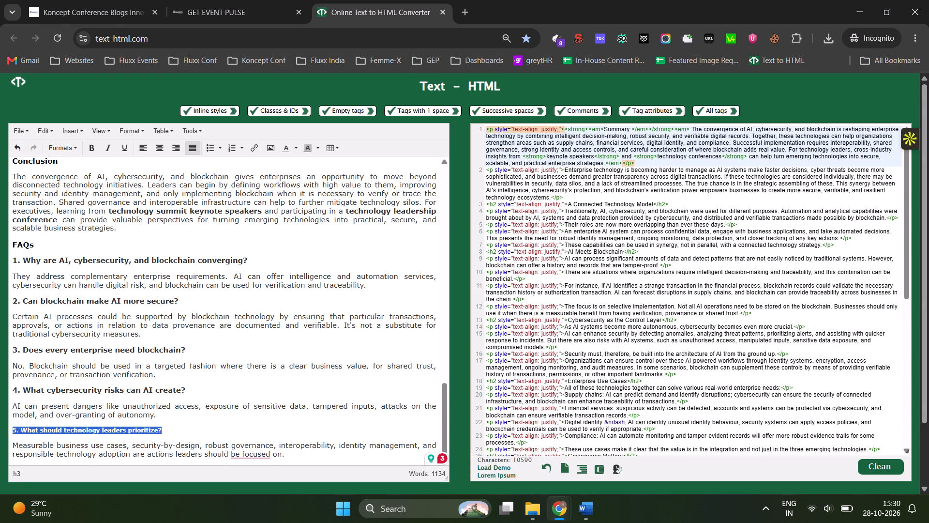
pyautogui.click(68, 148)
pyautogui.click(94, 222)
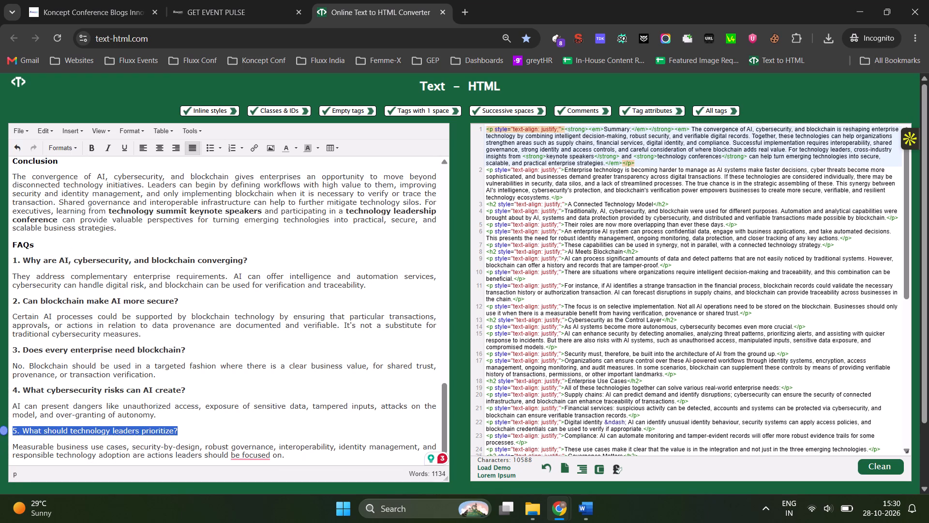
pyautogui.hotkey('ctrl', 'b')
# In the FAQ 5 answer, accept the correction of "be focused on" to "focus on".
pyautogui.click(279, 392)
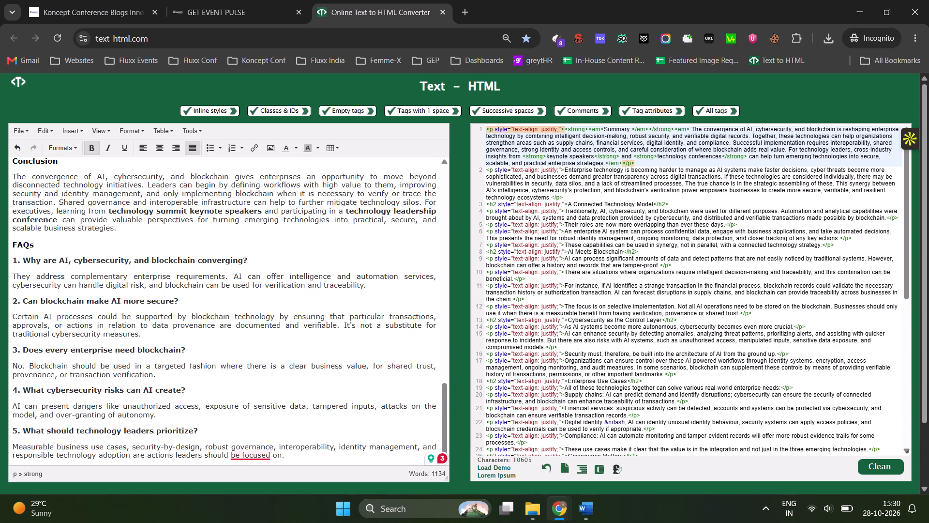
pyautogui.click(278, 410)
# Start a new empty paragraph after the FAQ 5 answer at the end of the article.
pyautogui.scroll(-5, 244, 345)
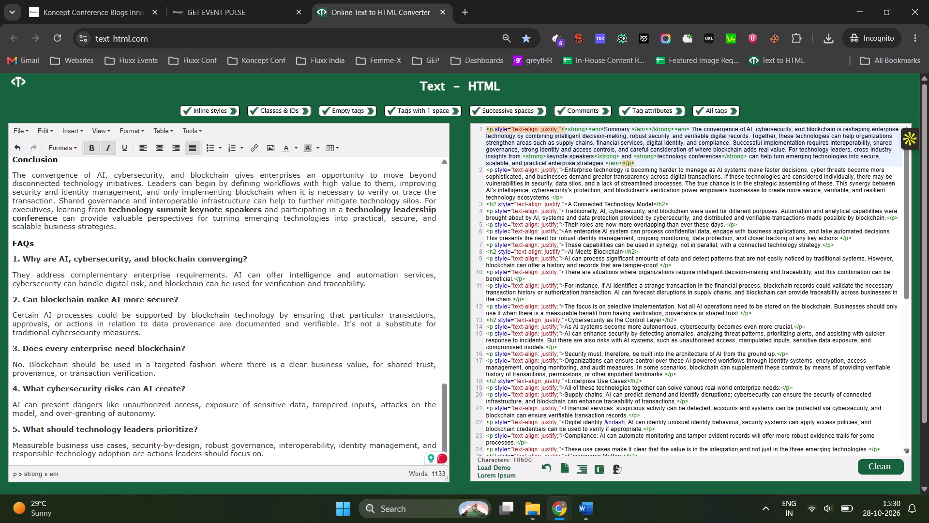
pyautogui.scroll(-4, 274, 354)
pyautogui.click(304, 385)
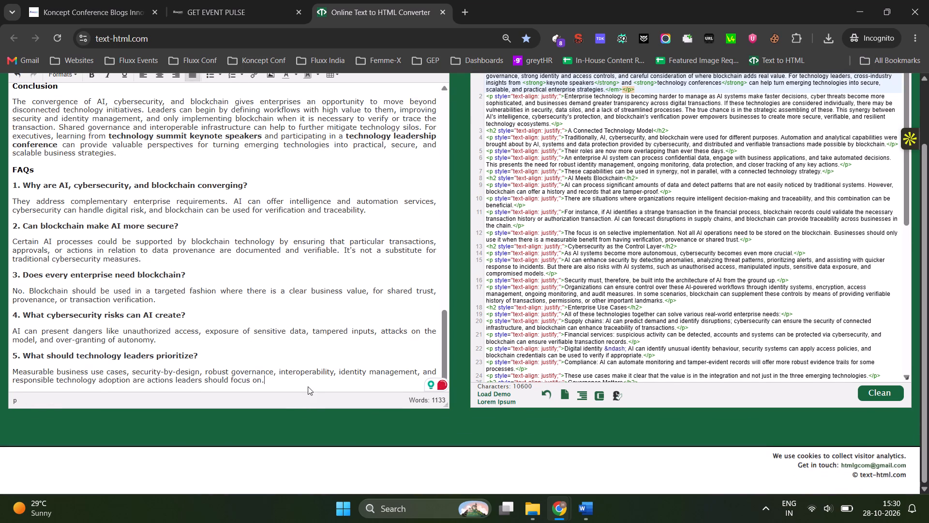
pyautogui.press('Return')
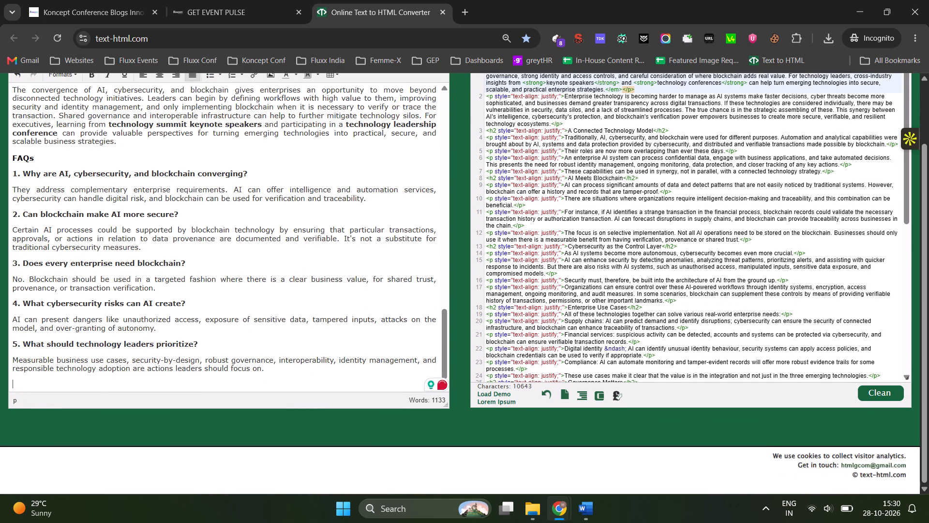
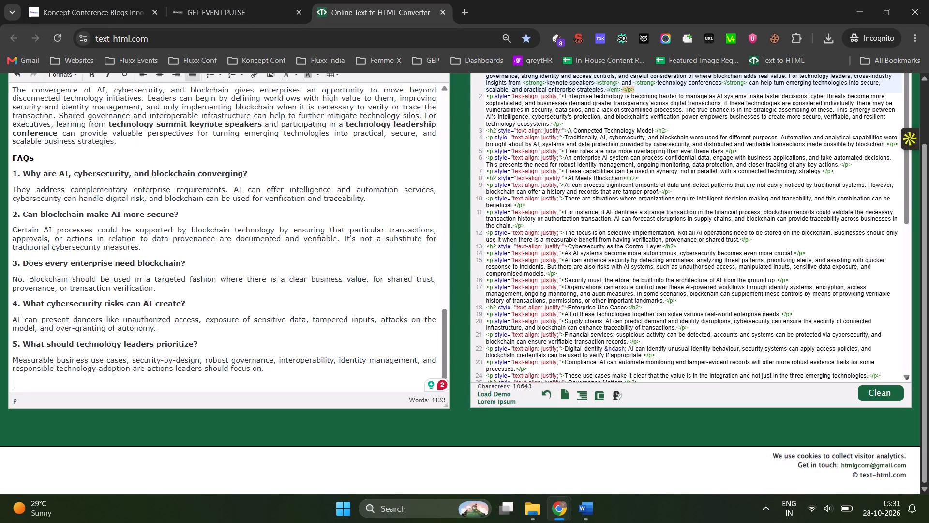
# Switch to the Word source document and check the article title and meta details at its beginning.
pyautogui.hotkey('alt', 'Tab')
pyautogui.scroll(5, 422, 357)
pyautogui.moveTo(928, 373); pyautogui.dragTo(928, 65)
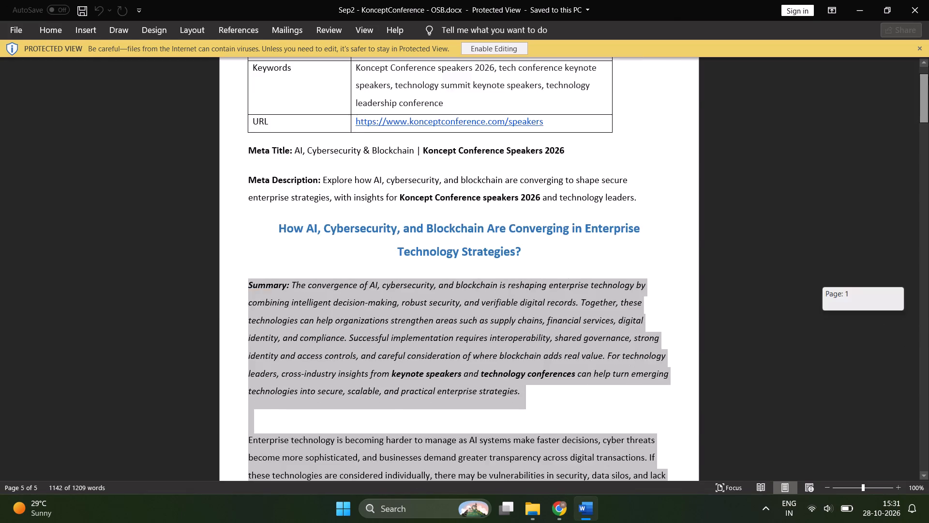
pyautogui.moveTo(928, 65); pyautogui.dragTo(928, 46)
pyautogui.click(396, 275)
pyautogui.moveTo(287, 282); pyautogui.dragTo(513, 296)
pyautogui.click(513, 296)
pyautogui.click(514, 308)
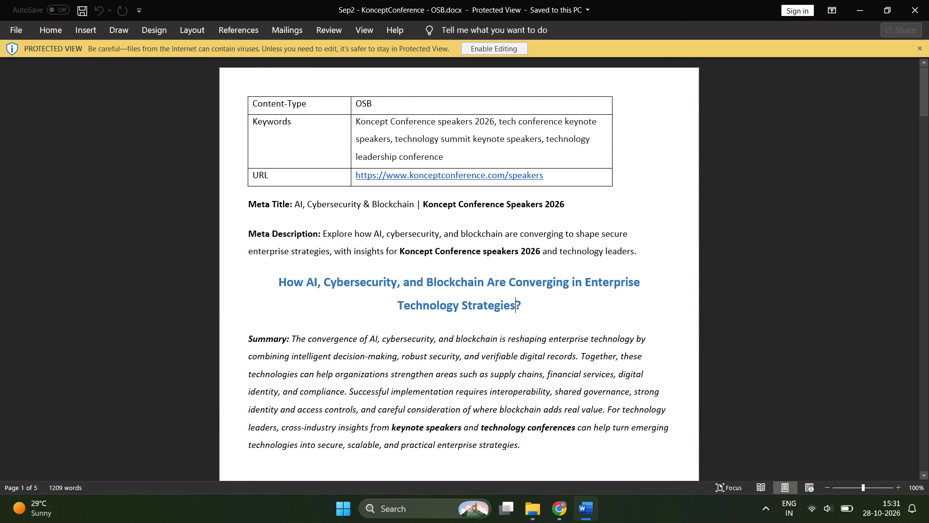
pyautogui.hotkey('alt', 'Tab')
pyautogui.hotkey('alt', 'Tab')
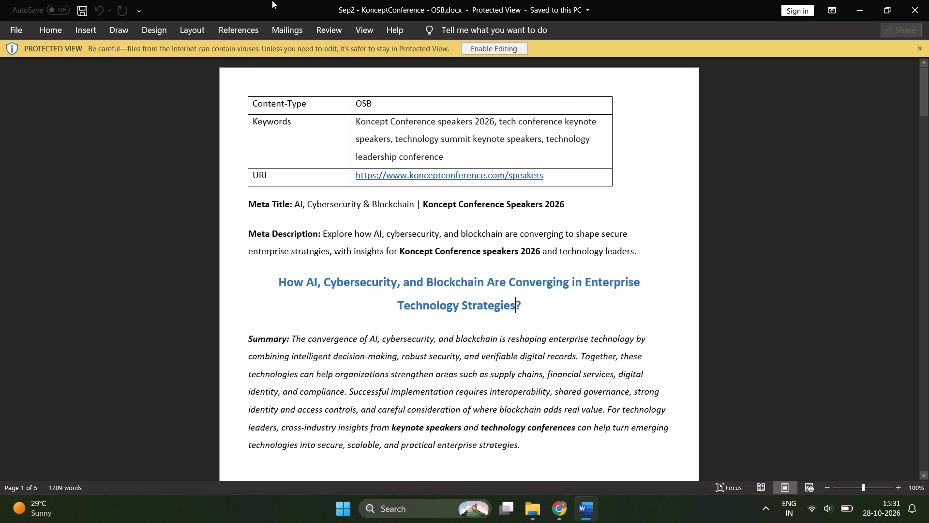
# In the browser, return to the Koncept Conference blogs page and look through the published blog posts.
pyautogui.hotkey('alt', 'Tab')
pyautogui.click(271, 0)
pyautogui.click(130, 0)
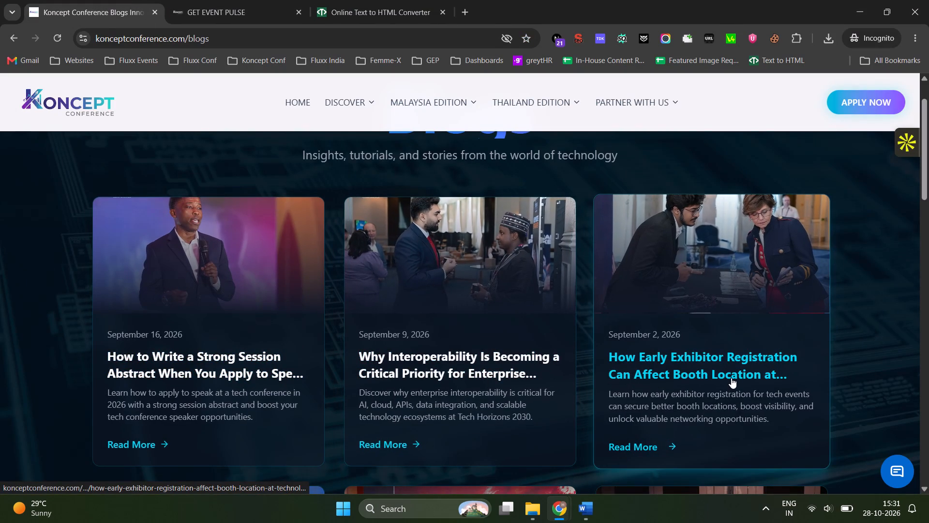
pyautogui.scroll(-4, 465, 380)
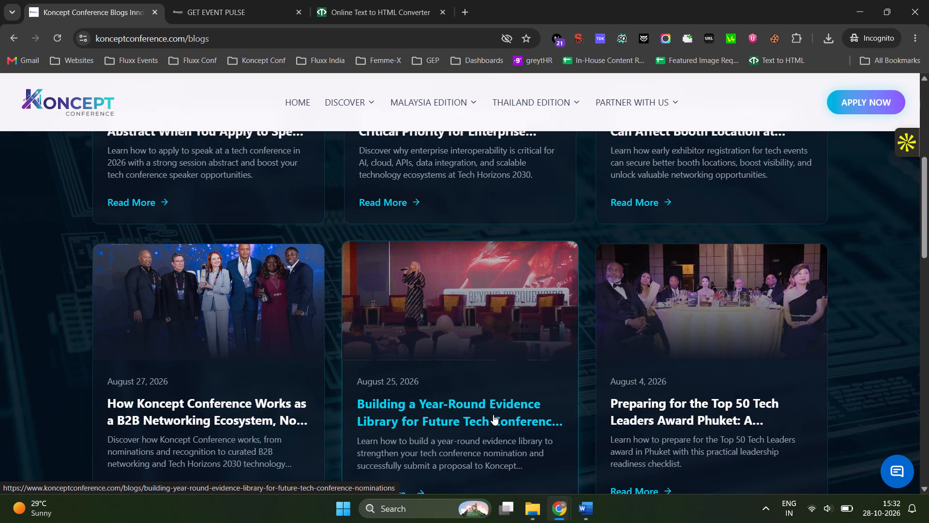
pyautogui.scroll(2, 474, 411)
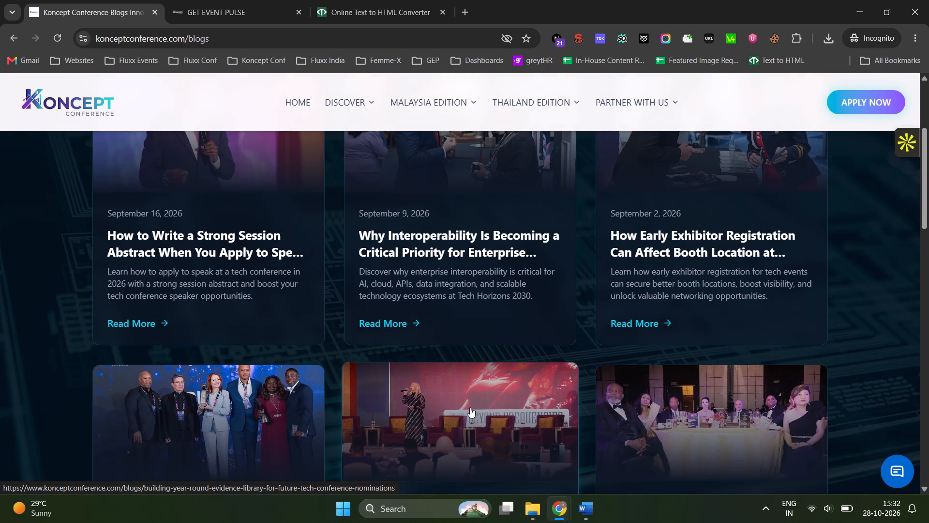
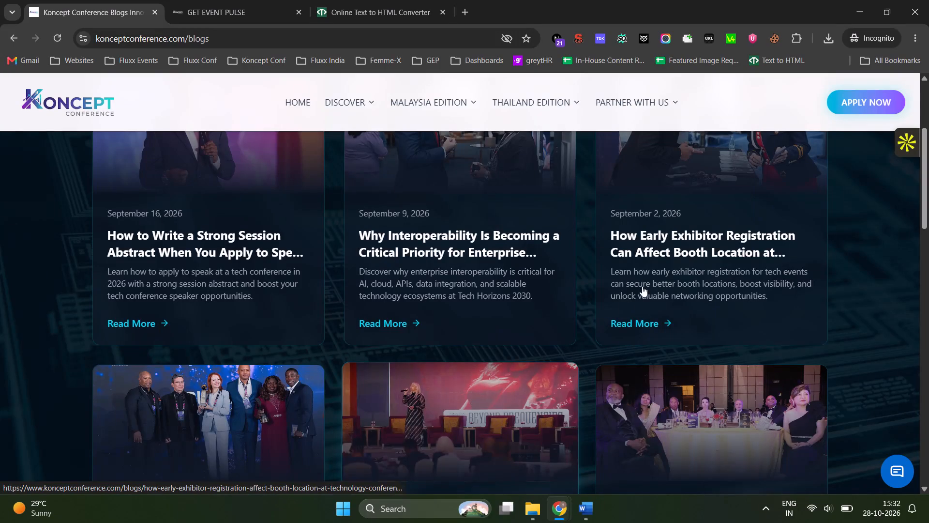
# Look through the published Koncept Conference blog posts and cross-check them against the Word article's title.
pyautogui.scroll(-3, 318, 327)
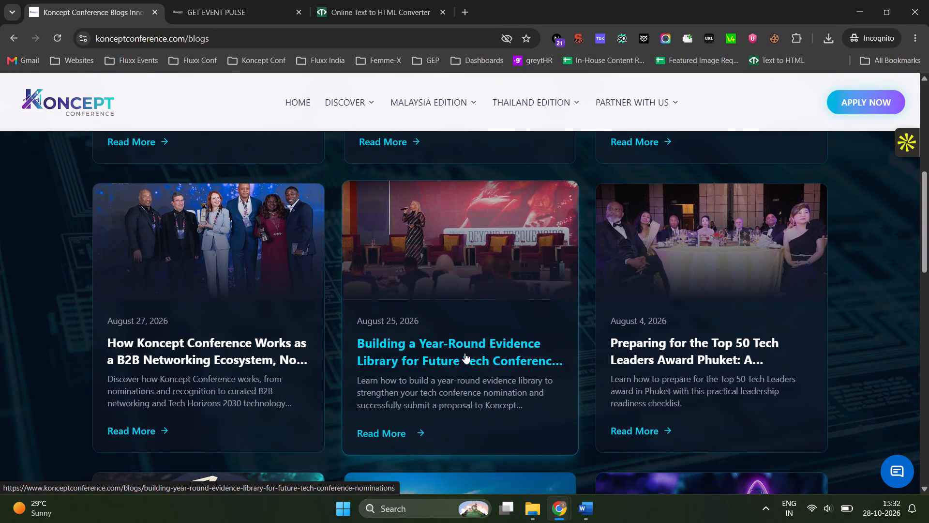
pyautogui.scroll(-3, 464, 353)
pyautogui.scroll(-2, 210, 418)
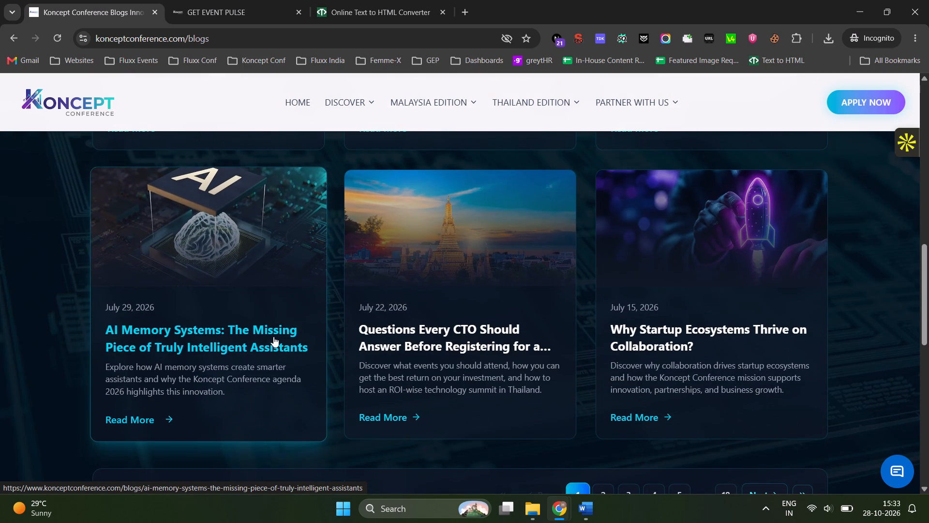
pyautogui.hotkey('alt', 'Tab')
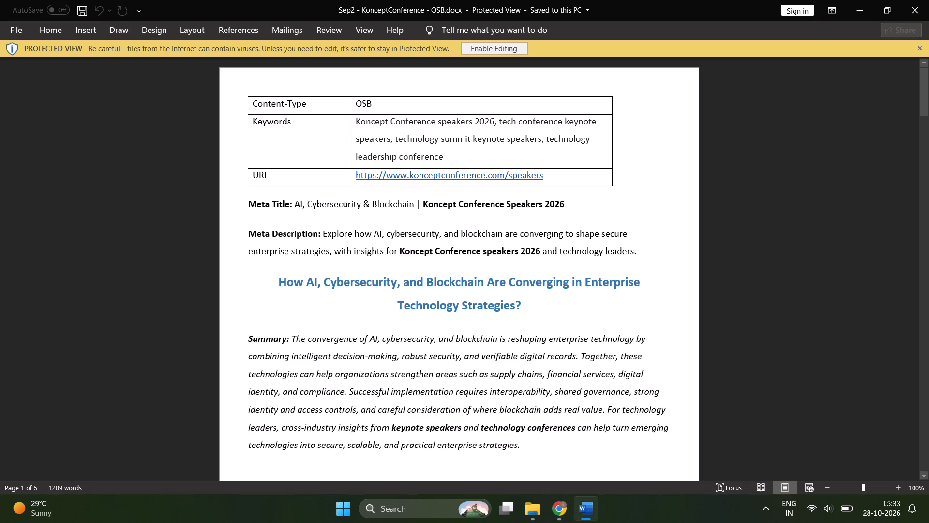
pyautogui.hotkey('alt', 'Tab')
pyautogui.scroll(20, 278, 315)
pyautogui.scroll(1, 278, 315)
pyautogui.scroll(-3, 276, 293)
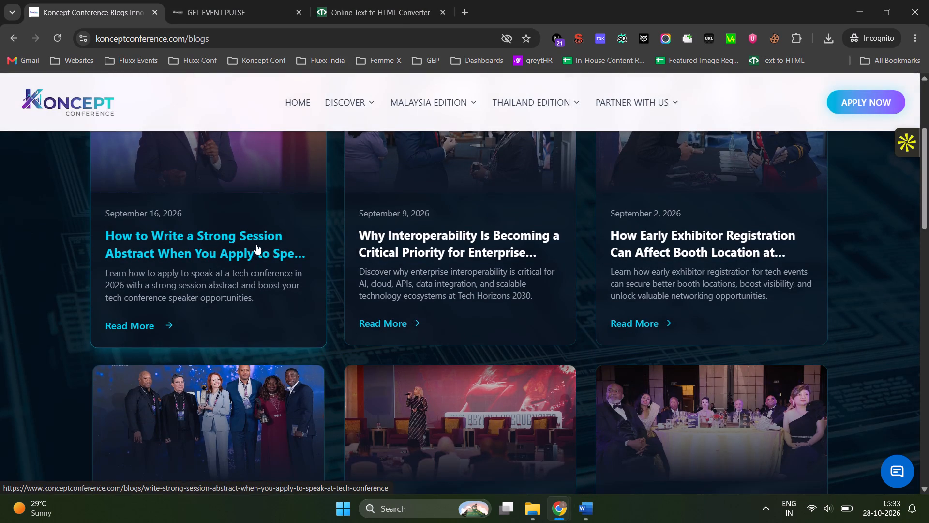
# Open the September 16 and September 9 posts in separate tabs, examine the interoperability post's title and summary, and return to the blog listing.
pyautogui.middleClick(144, 235)
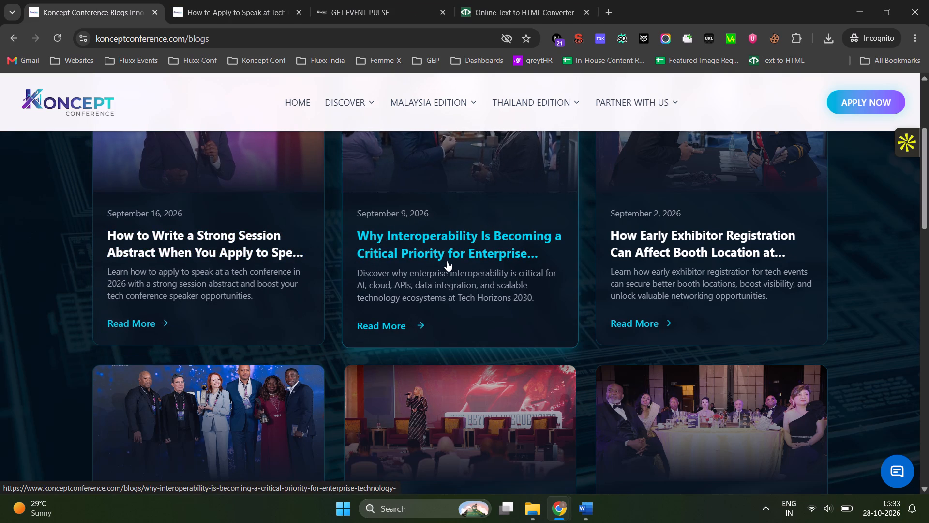
pyautogui.middleClick(447, 261)
pyautogui.click(395, 0)
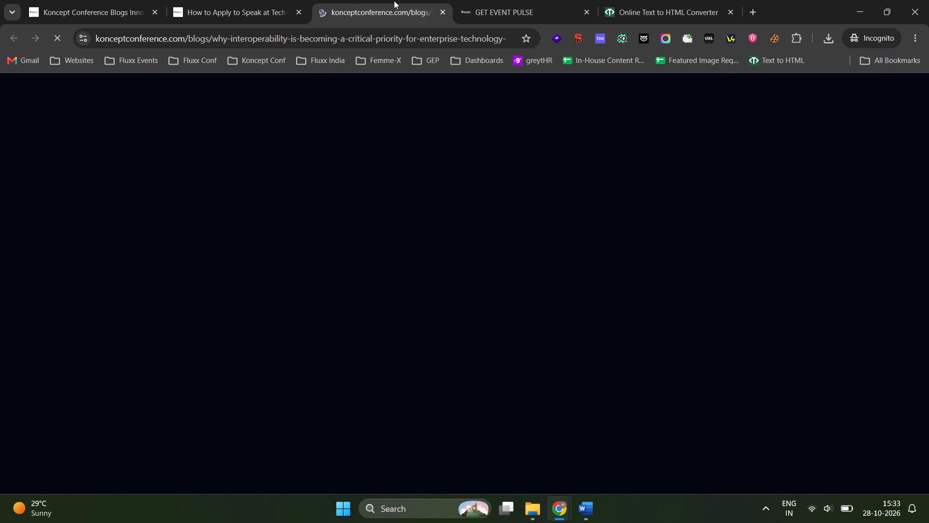
pyautogui.scroll(-4, 384, 217)
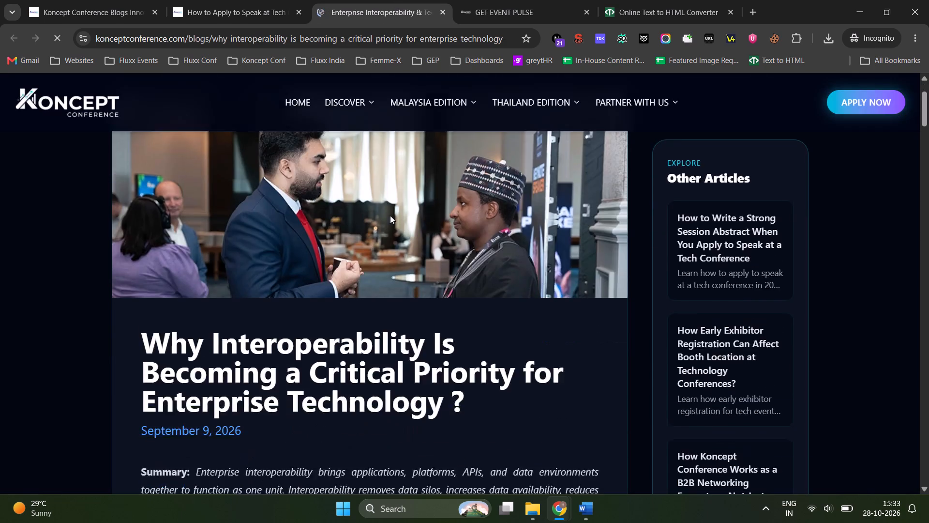
pyautogui.scroll(-6, 392, 211)
pyautogui.scroll(10, 392, 211)
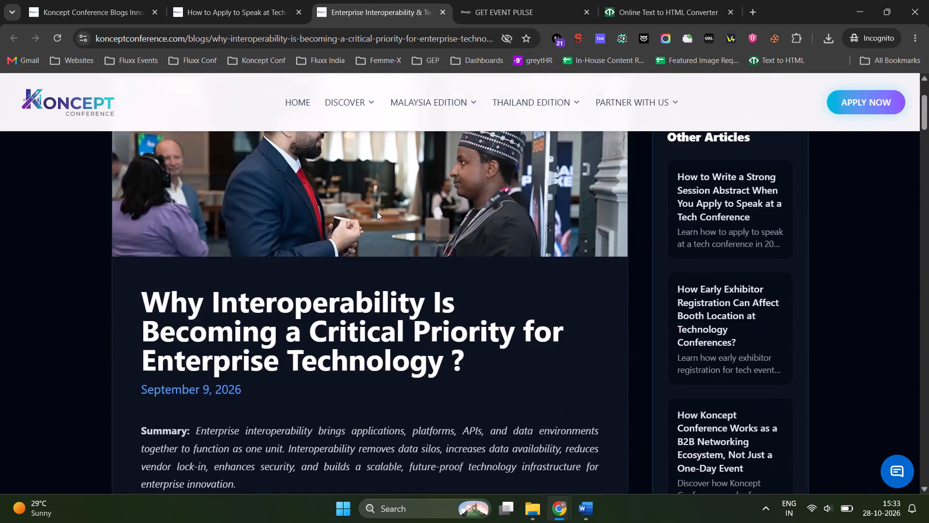
pyautogui.scroll(4, 377, 212)
pyautogui.click(89, 3)
# Recheck the keywords, meta details, title and summary at the beginning of the Word source document.
pyautogui.hotkey('alt', 'Tab')
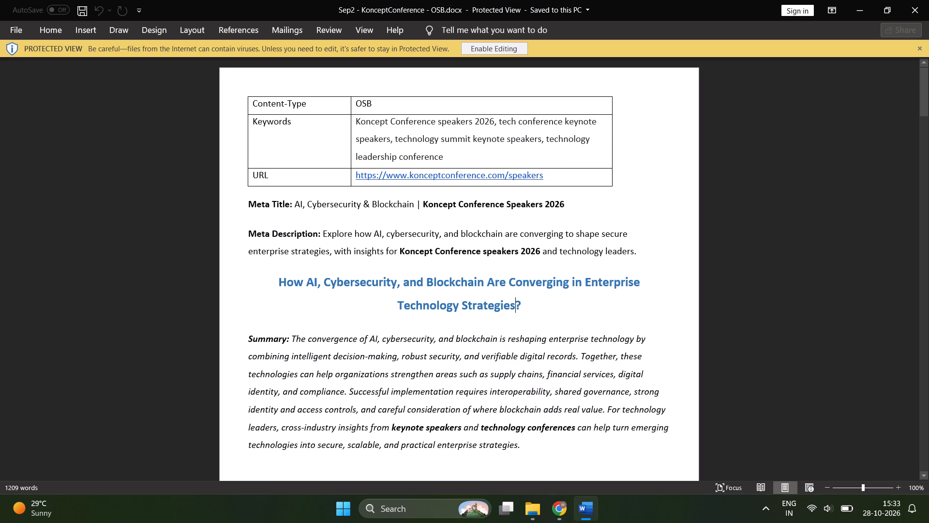
pyautogui.click(771, 514)
pyautogui.click(772, 514)
pyautogui.click(576, 0)
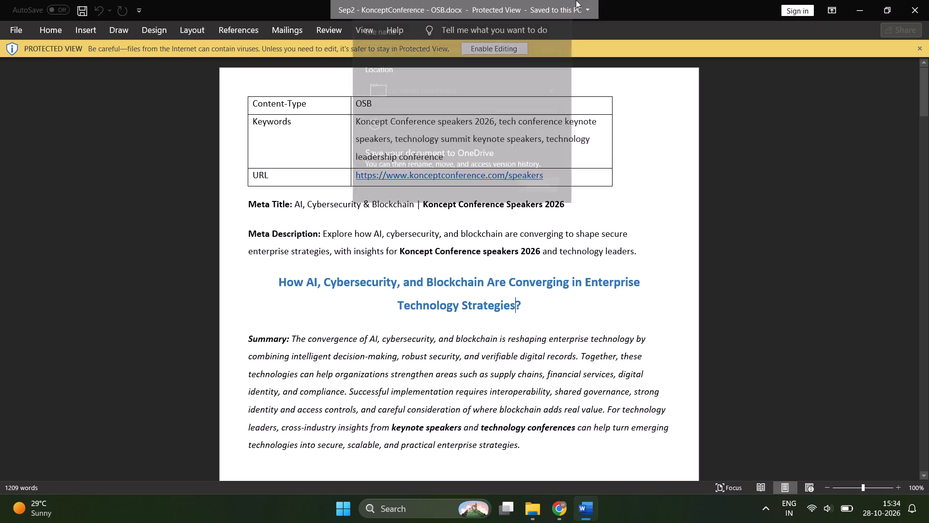
pyautogui.click(674, 0)
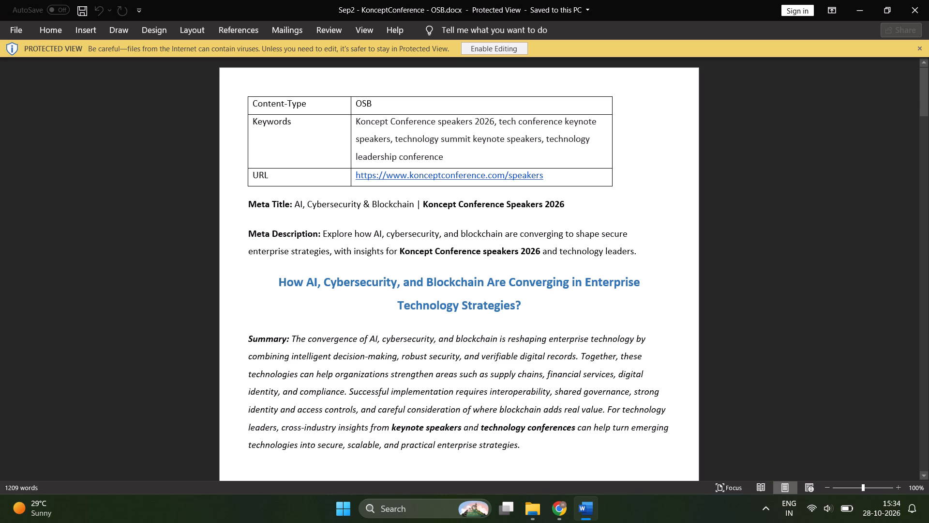
pyautogui.scroll(-5, 491, 225)
pyautogui.scroll(1, 491, 225)
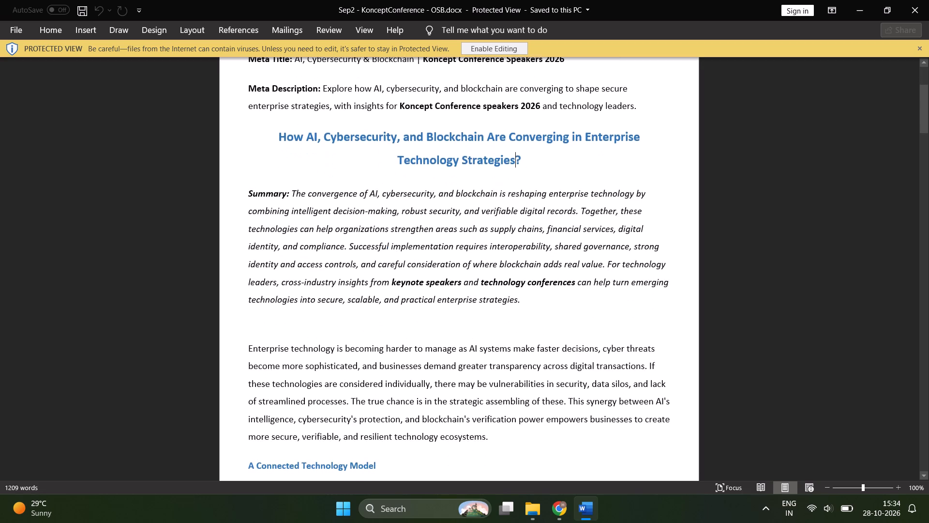
pyautogui.scroll(4, 491, 225)
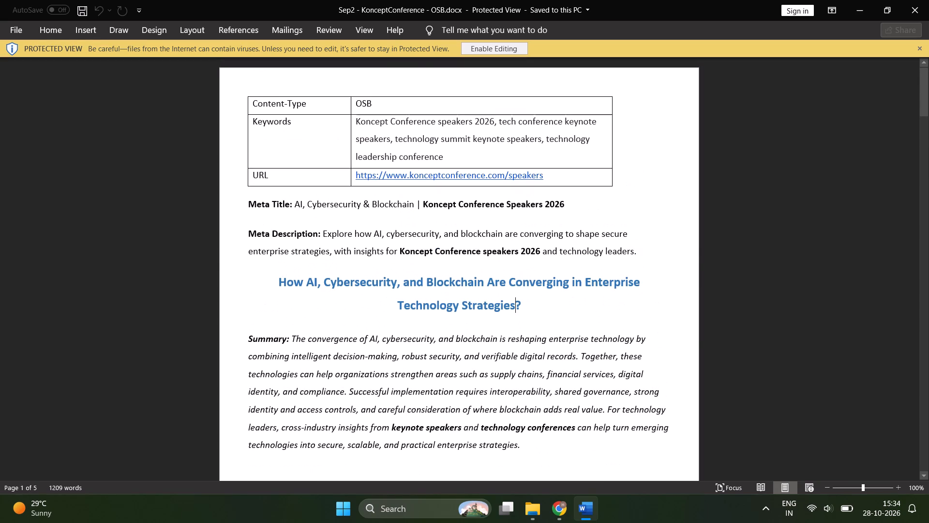
pyautogui.hotkey('alt', 'Tab')
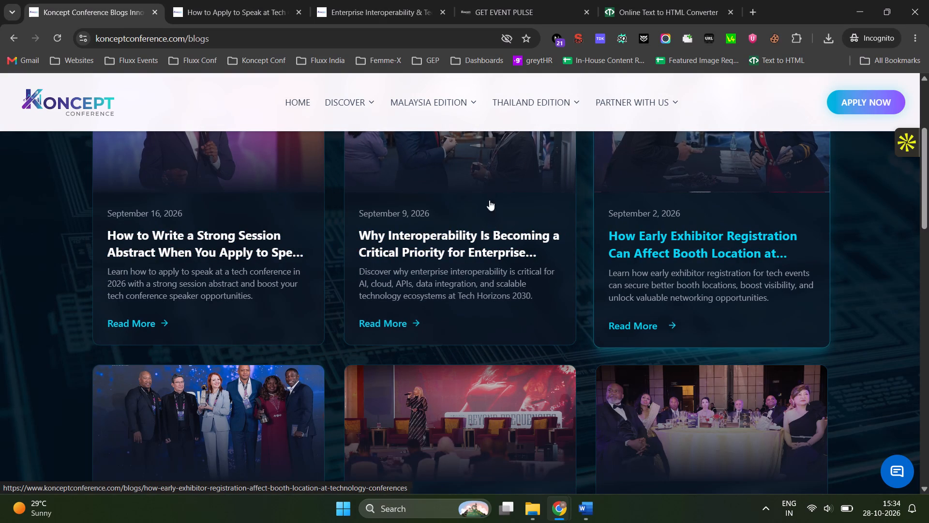
# In Get Event Pulse, go to the Koncept Blog list and open the September 9 interoperability post for editing.
pyautogui.click(361, 0)
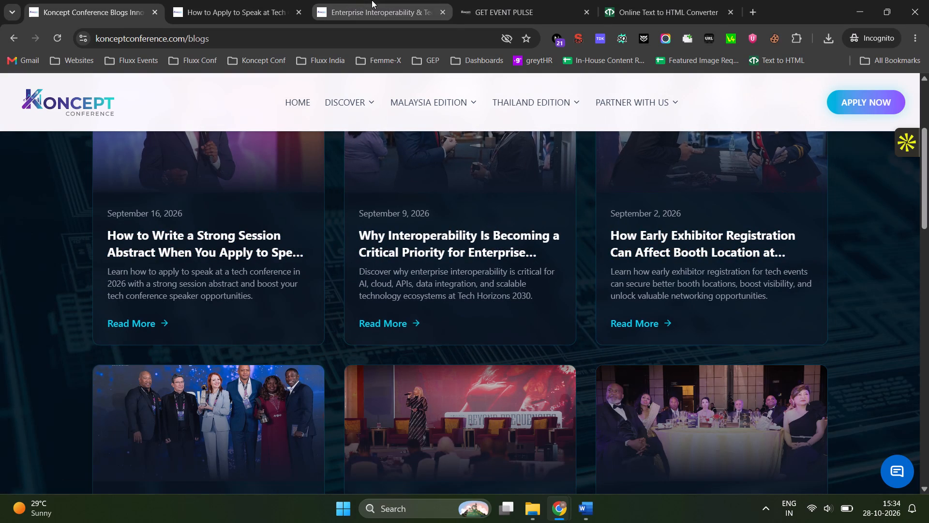
pyautogui.click(500, 0)
pyautogui.scroll(-3, 589, 354)
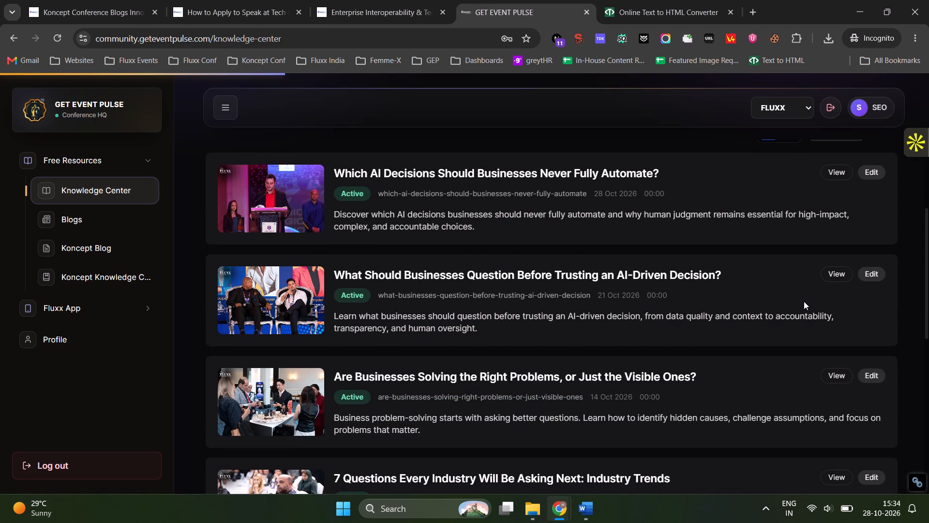
pyautogui.click(79, 229)
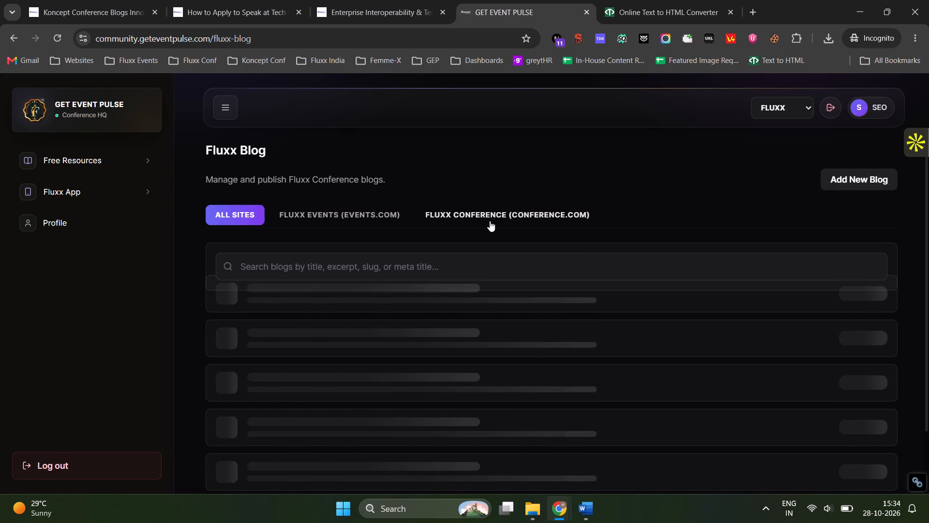
pyautogui.click(99, 161)
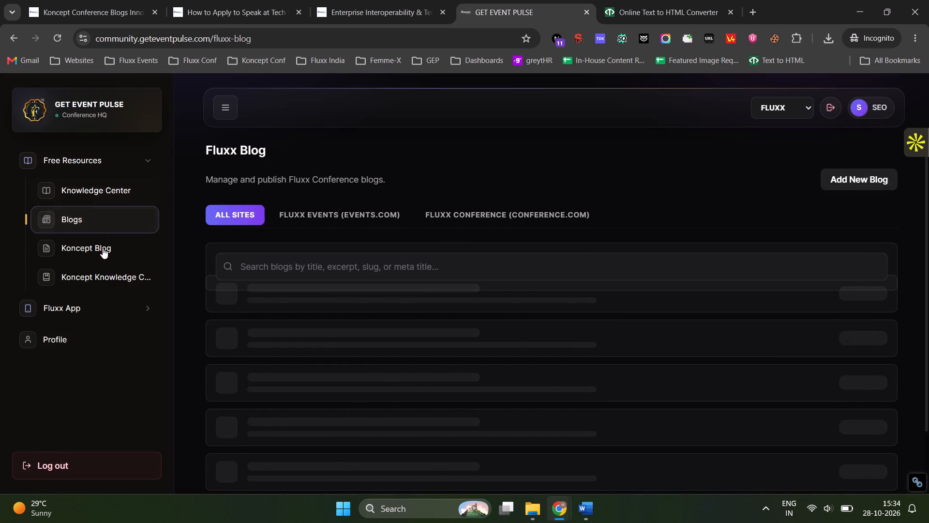
pyautogui.click(118, 253)
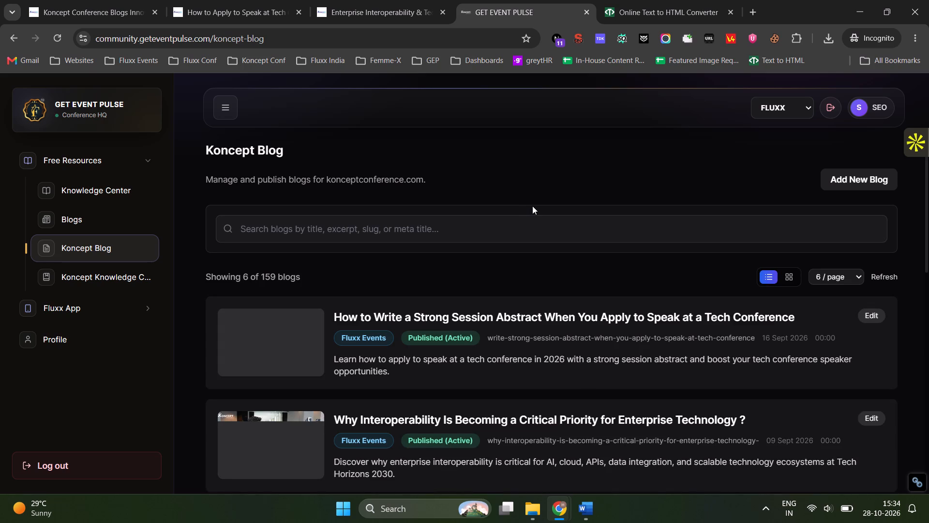
pyautogui.scroll(-2, 545, 245)
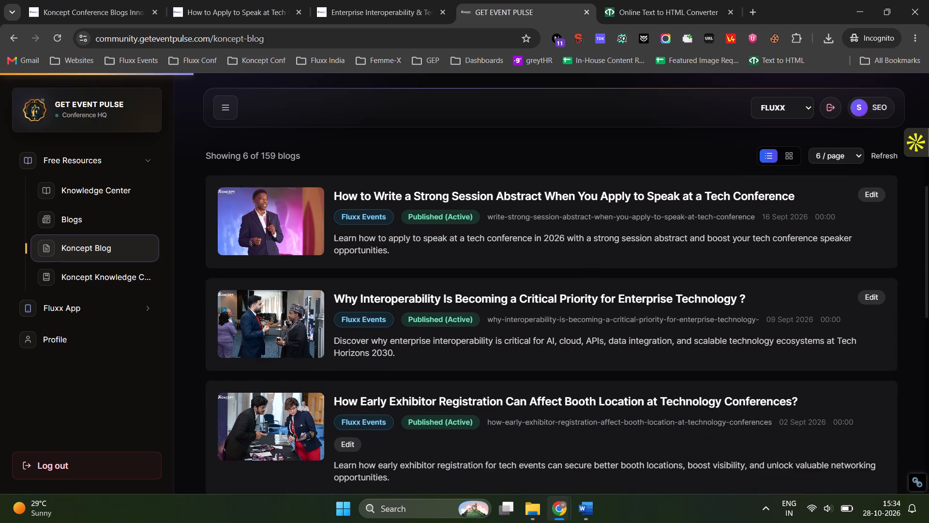
pyautogui.click(876, 297)
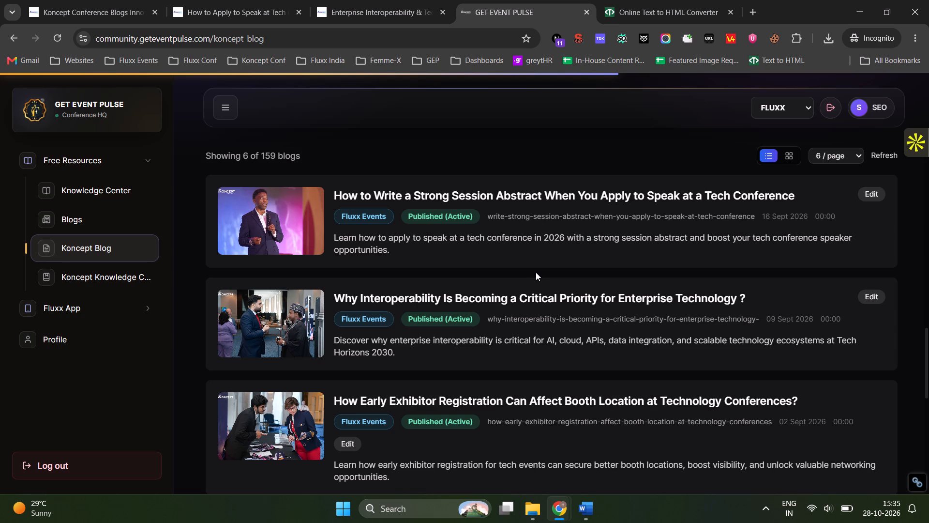
# Remove the trailing hyphen from the post's blog slug and the space before the question mark in its blog title.
pyautogui.scroll(9, 764, 331)
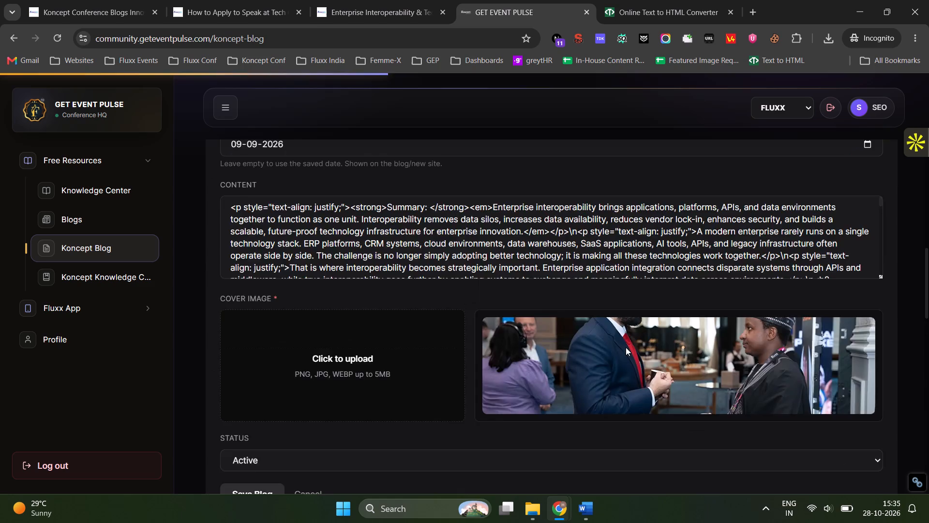
pyautogui.scroll(5, 604, 343)
pyautogui.click(591, 332)
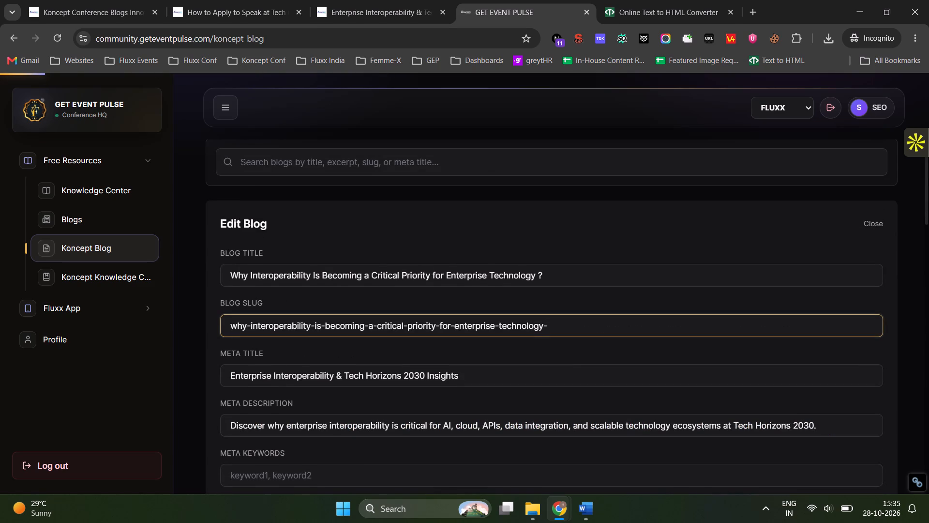
pyautogui.press('BackSpace')
pyautogui.click(539, 277)
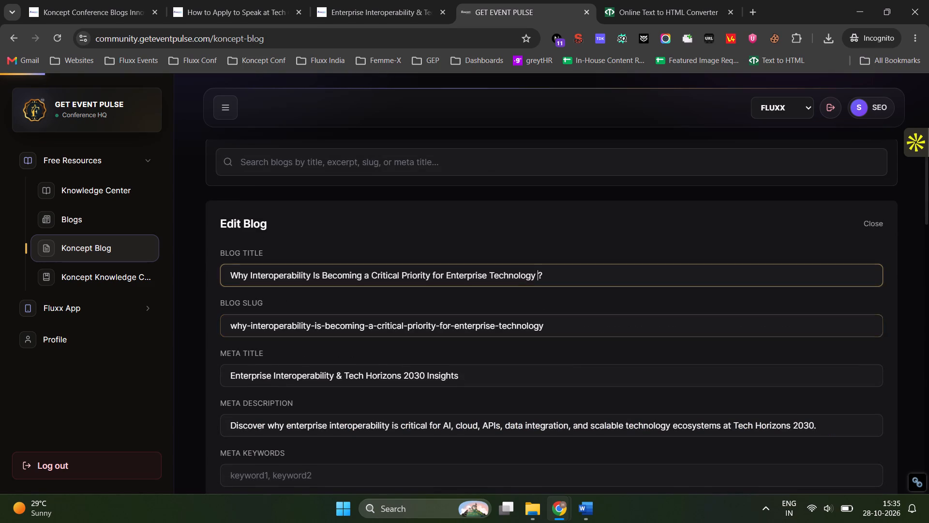
pyautogui.press('BackSpace')
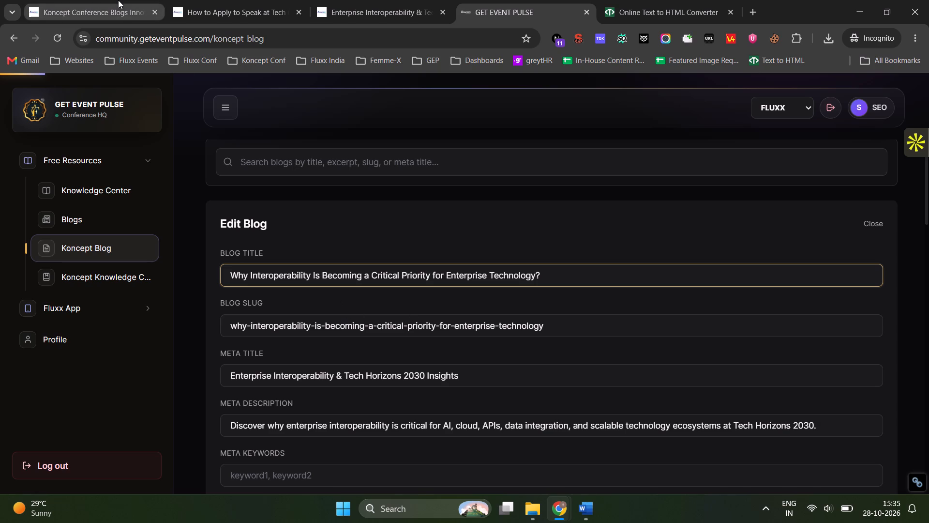
# Switch to the other Chrome window, which holds the Gmail inbox and the LinkedIn feed.
pyautogui.hotkey('alt', 'Tab')
pyautogui.hotkey('alt', 'Tab')
pyautogui.hotkey('alt', 'Tab')
pyautogui.hotkey('alt', 'Tab')
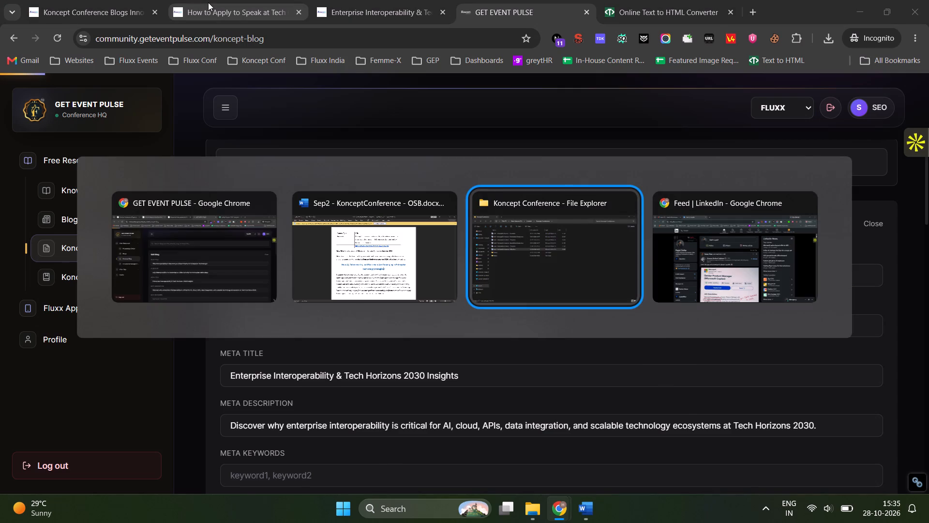
pyautogui.hotkey('alt', 'Tab')
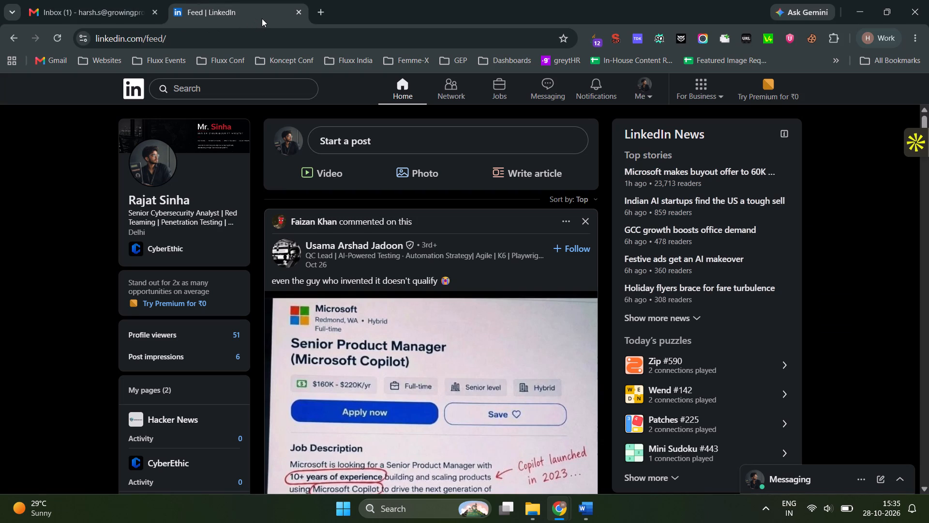
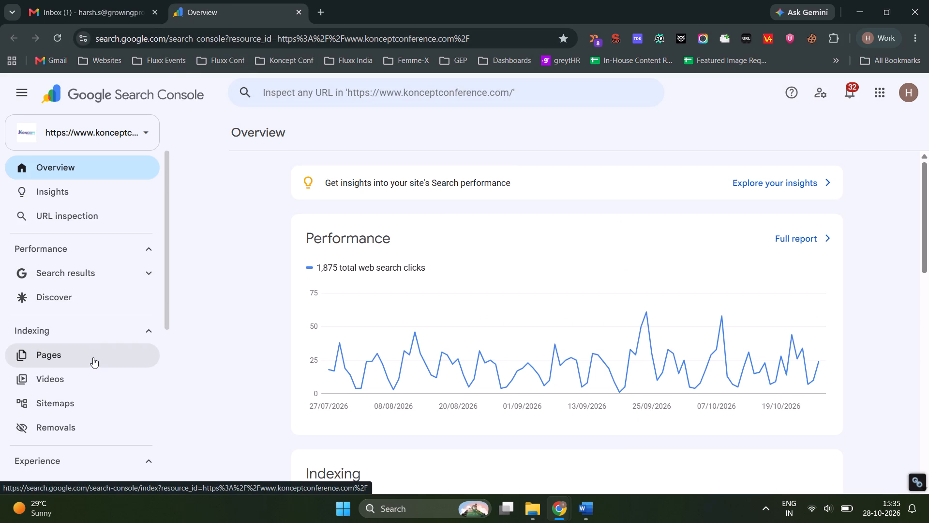
# Inspect the interoperability post's URL in Search Console and reuse its slug, why-interoperability-becoming-critical-priority-for-enterprise-technology, as the blog slug in Get Event Pulse.
pyautogui.click(290, 97)
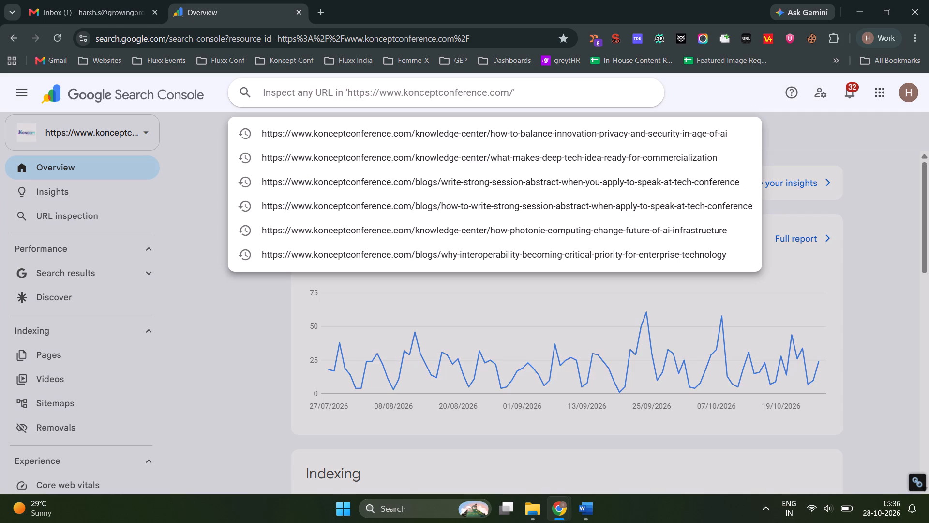
pyautogui.hotkey('alt', 'Tab')
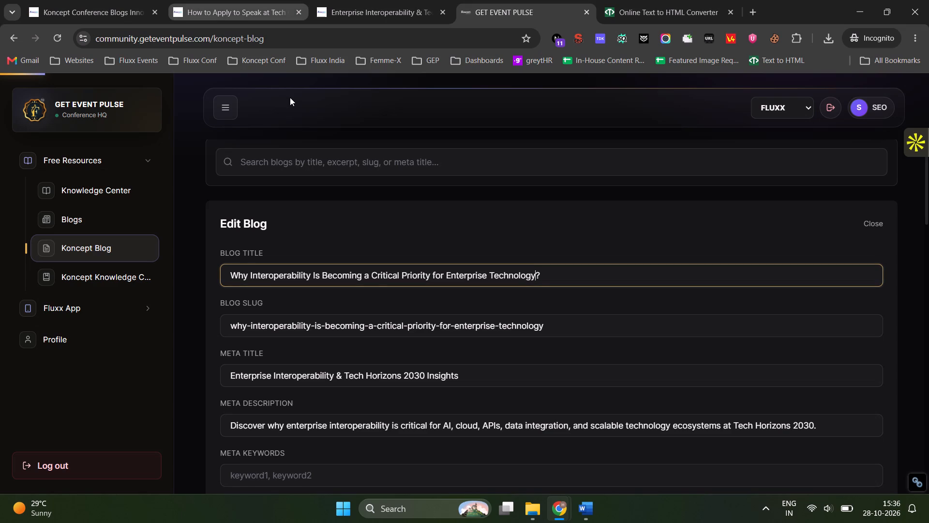
pyautogui.hotkey('alt', 'Tab')
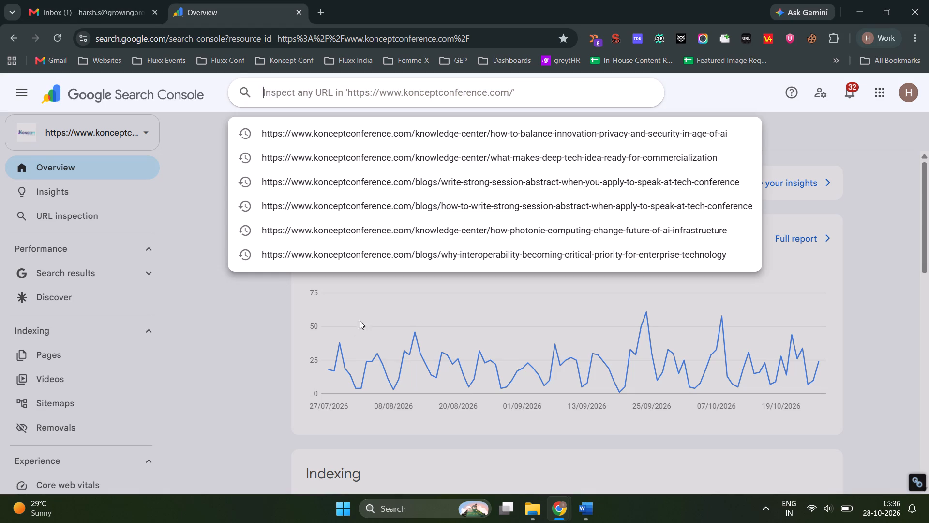
pyautogui.click(467, 257)
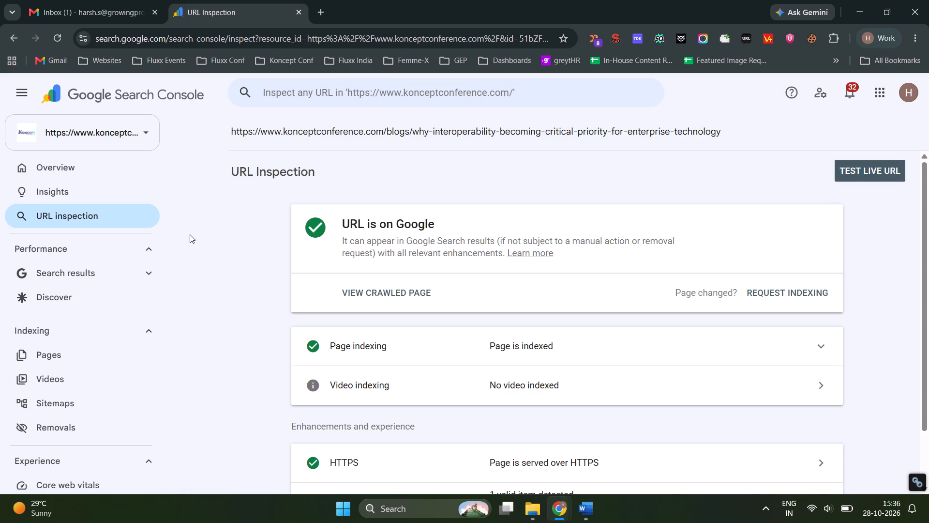
pyautogui.moveTo(726, 131); pyautogui.dragTo(724, 131)
pyautogui.moveTo(724, 131); pyautogui.dragTo(414, 141)
pyautogui.hotkey('ctrl', 'c')
pyautogui.hotkey('ctrl', 'c')
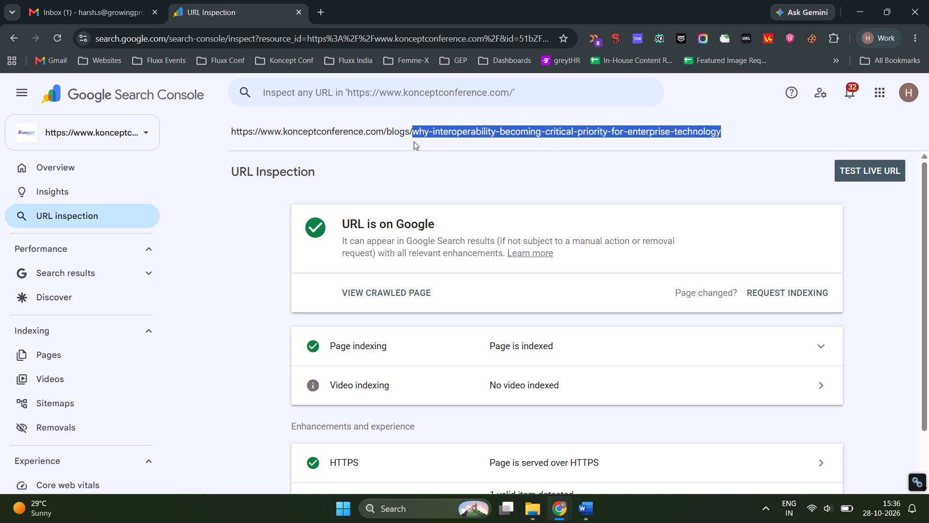
pyautogui.hotkey('alt', 'Tab')
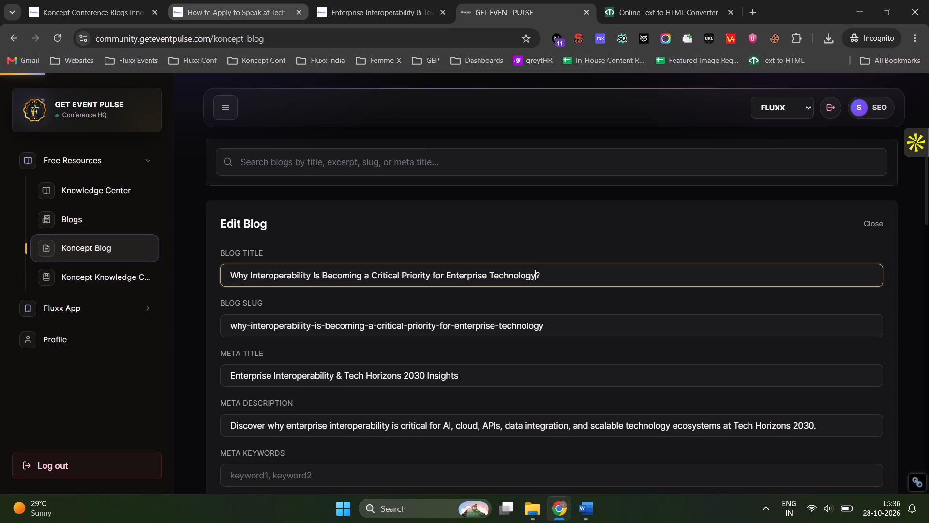
pyautogui.moveTo(560, 325); pyautogui.dragTo(195, 327)
pyautogui.hotkey('ctrl', 'v')
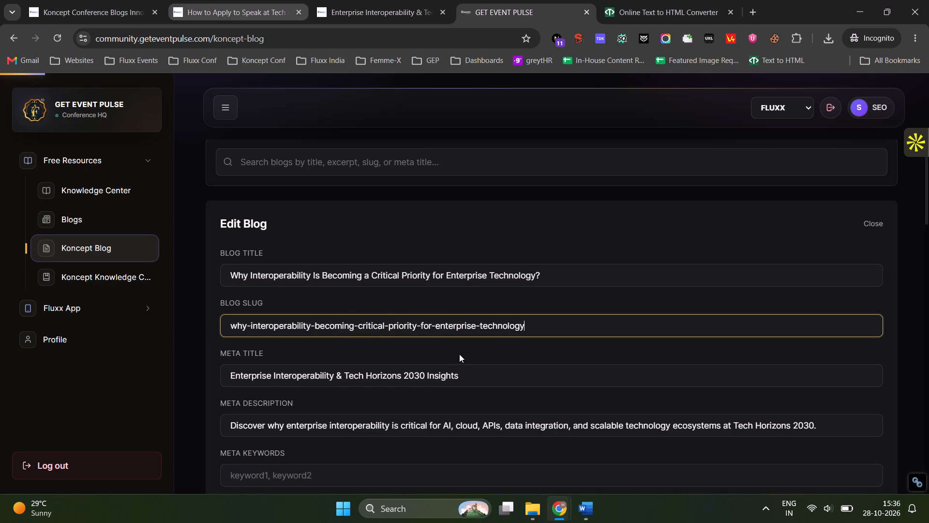
pyautogui.hotkey('alt', 'Tab')
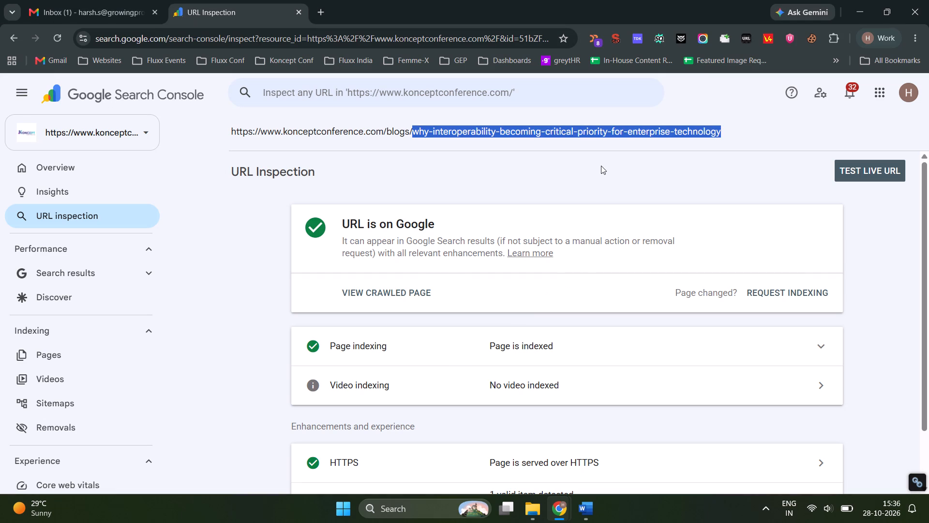
pyautogui.hotkey('alt', 'Tab')
pyautogui.hotkey('alt', 'Tab')
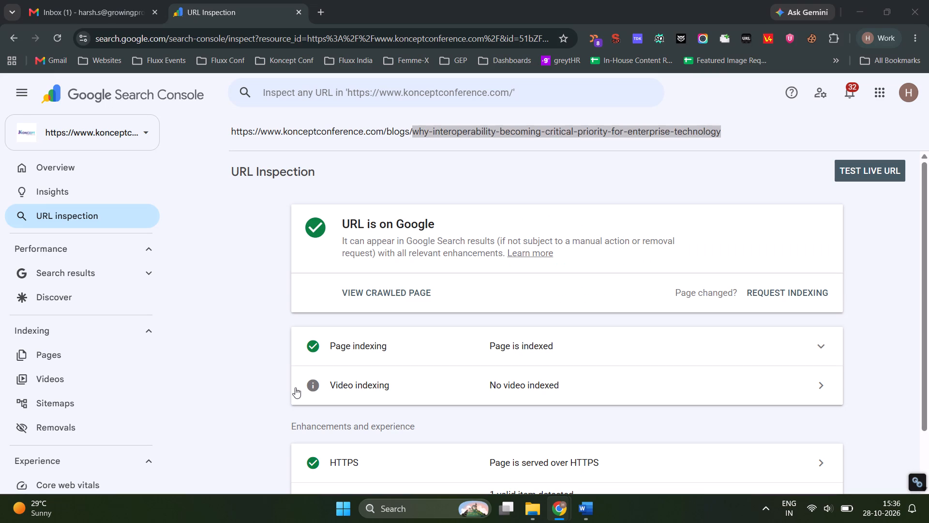
pyautogui.hotkey('alt', 'Tab')
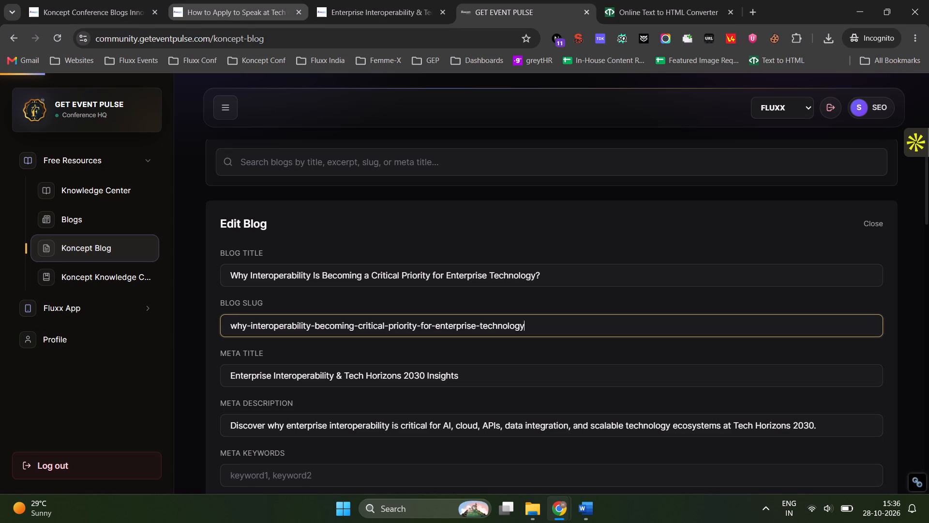
# Save the edited September 9 interoperability post with its status left as Active, and check its entry in the blog list.
pyautogui.scroll(-4, 497, 385)
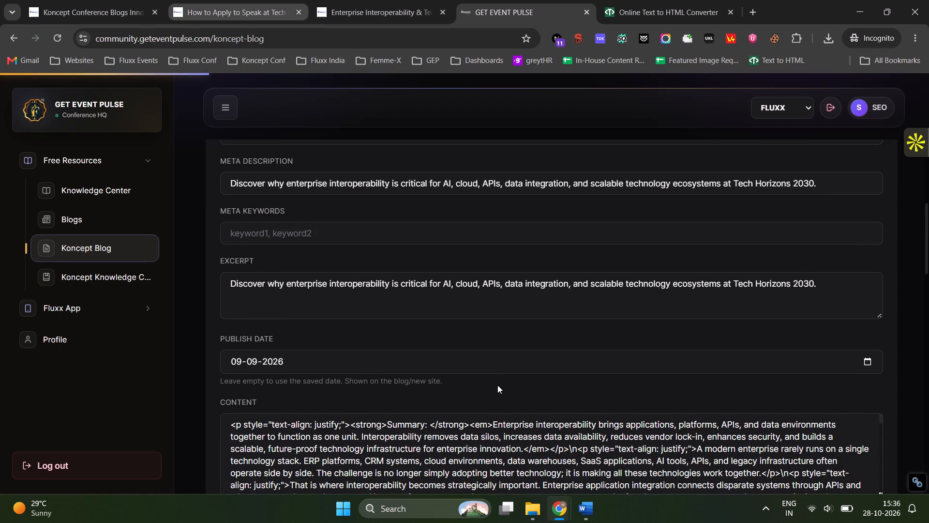
pyautogui.scroll(-7, 497, 385)
pyautogui.click(246, 287)
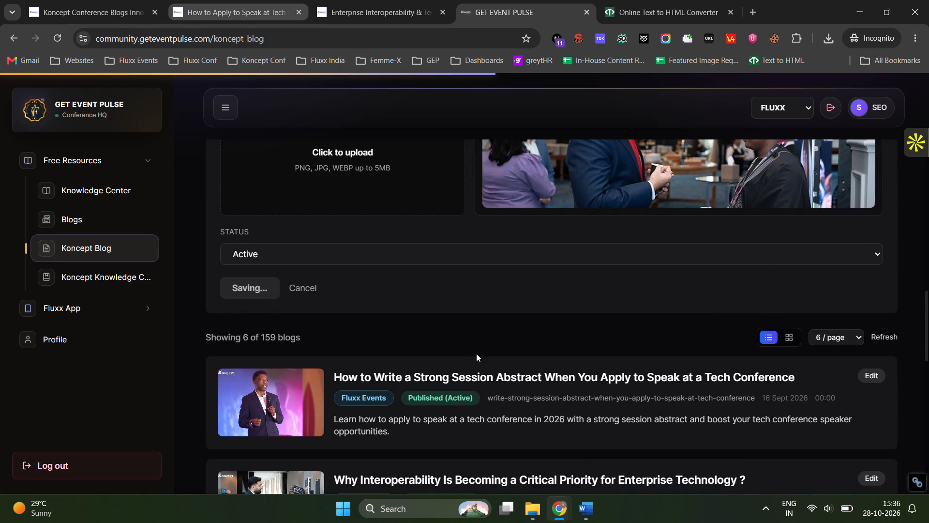
pyautogui.scroll(-3, 476, 354)
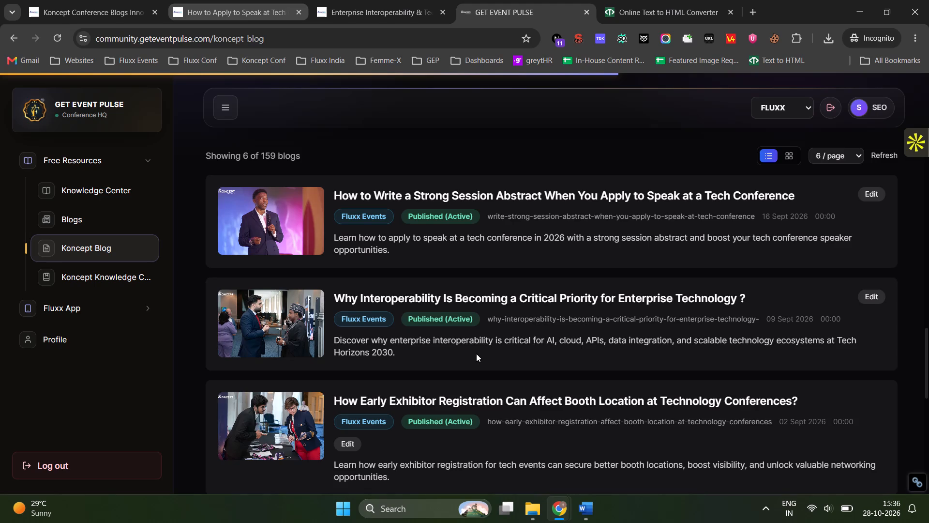
pyautogui.scroll(1, 476, 354)
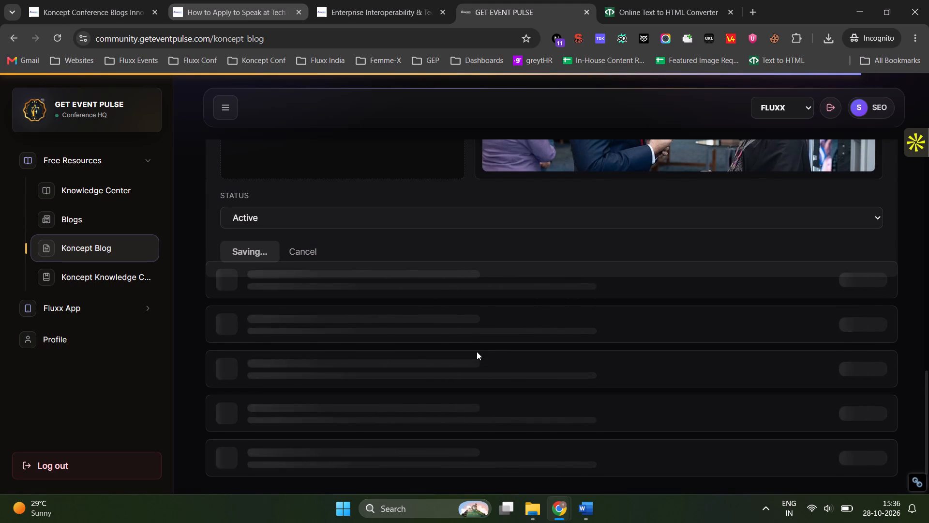
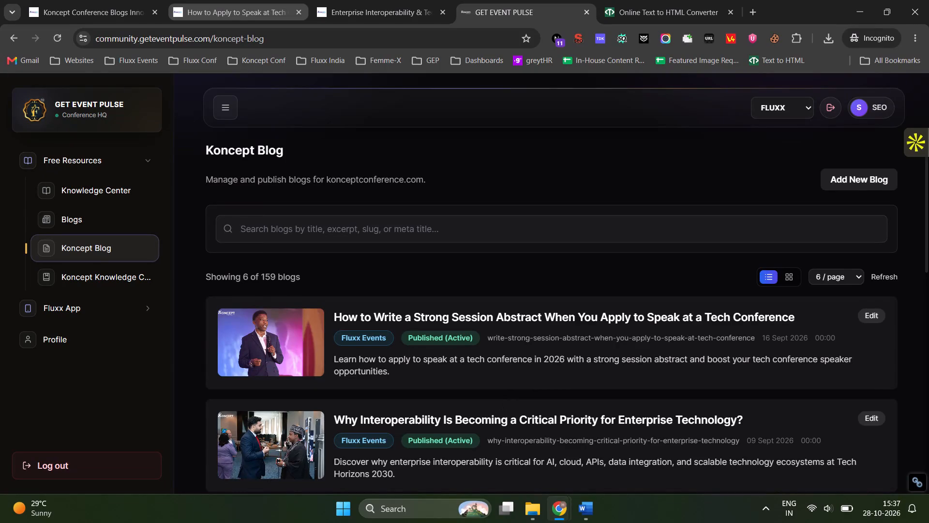
# Check the interoperability post across the Koncept blog list, its inspected Search Console URL and its live page.
pyautogui.scroll(-1, 532, 354)
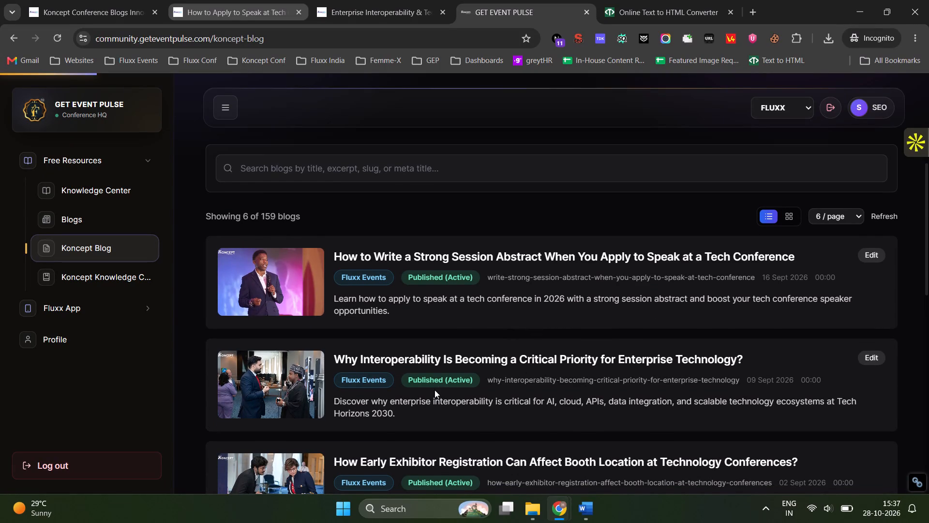
pyautogui.scroll(-2, 438, 391)
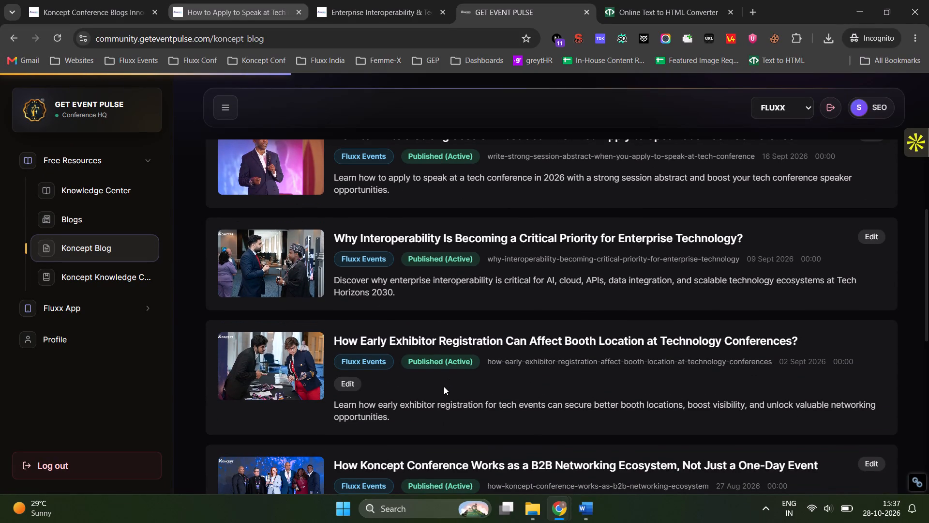
pyautogui.scroll(3, 445, 392)
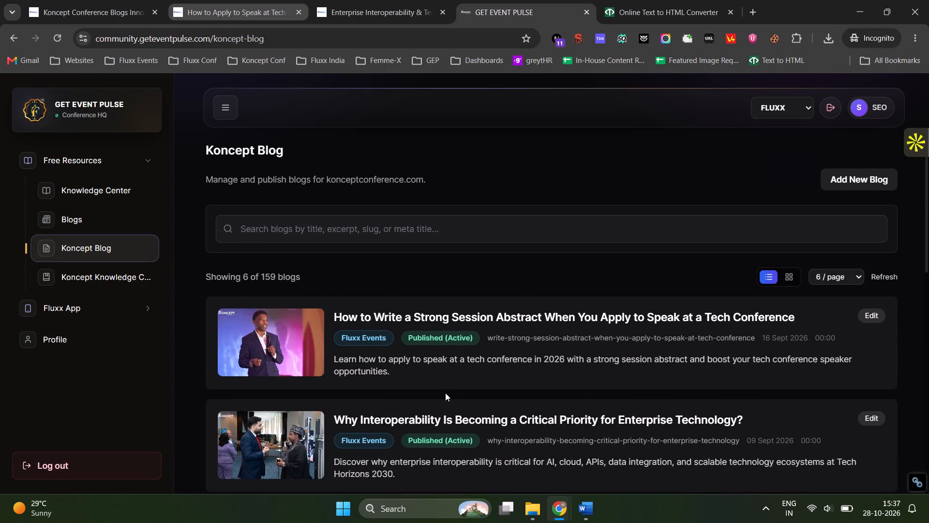
pyautogui.scroll(4, 445, 393)
pyautogui.hotkey('alt', 'Tab')
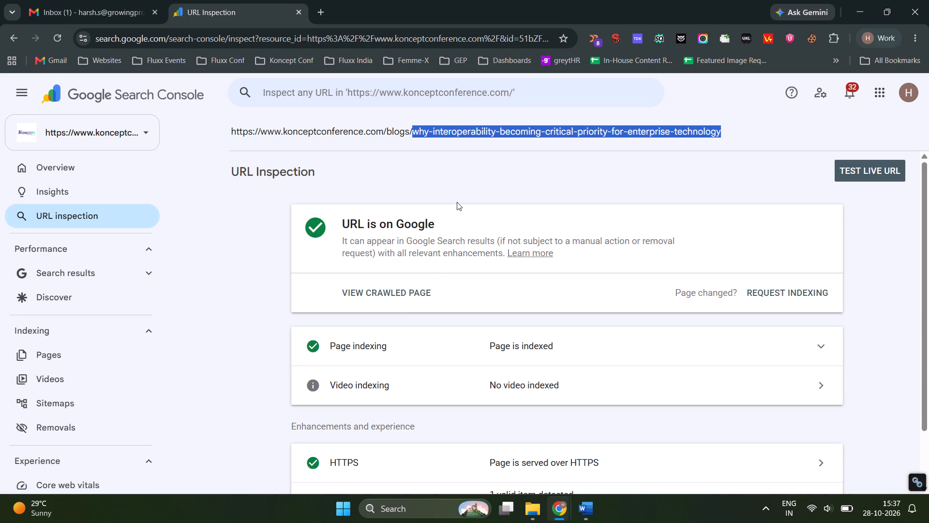
pyautogui.tripleClick(419, 130)
pyautogui.hotkey('alt', 'Tab')
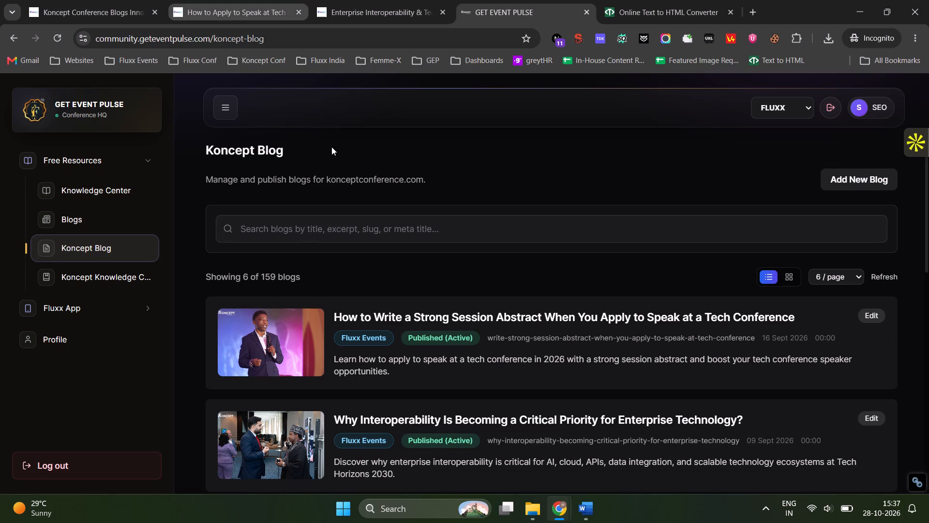
pyautogui.click(367, 0)
pyautogui.click(234, 0)
pyautogui.click(374, 2)
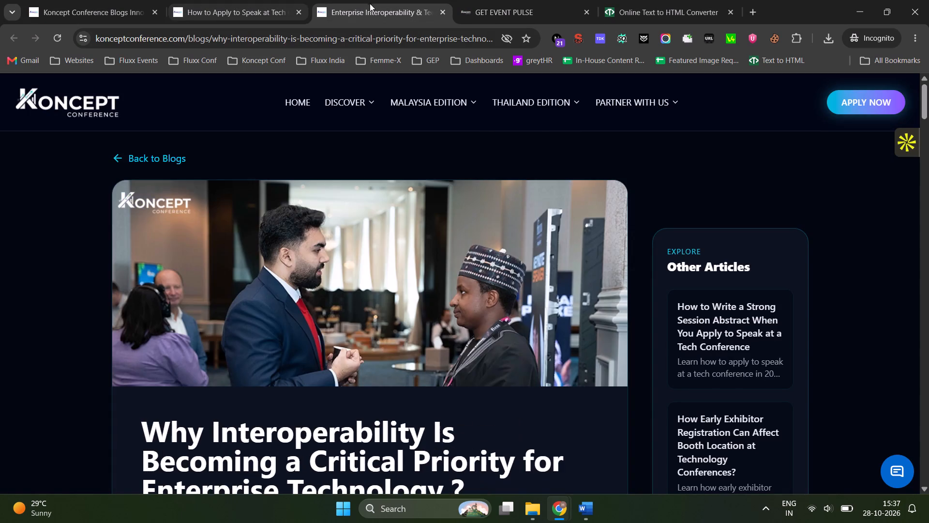
pyautogui.scroll(-4, 297, 258)
pyautogui.scroll(8, 294, 266)
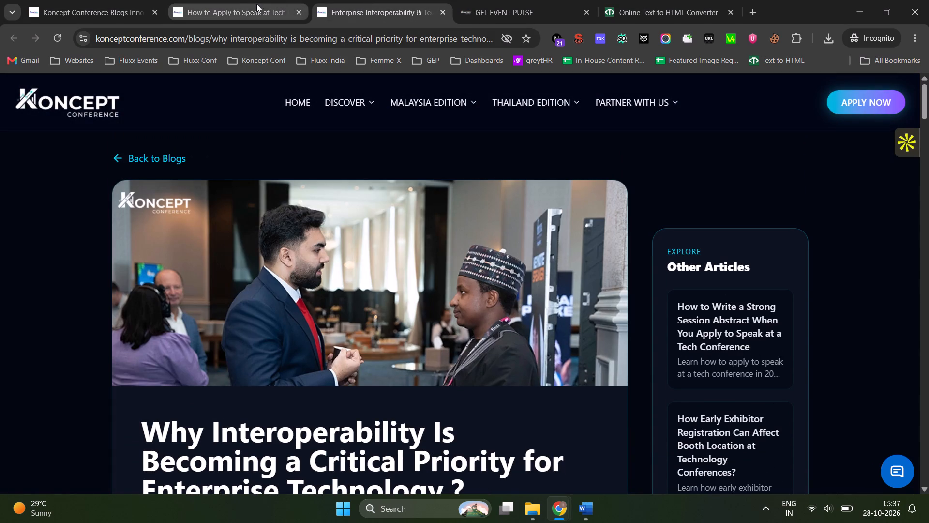
pyautogui.click(571, 0)
# Open the interoperability blog entry for editing, review its content HTML through to the Interesting Reads links, and close the entry.
pyautogui.scroll(-2, 525, 405)
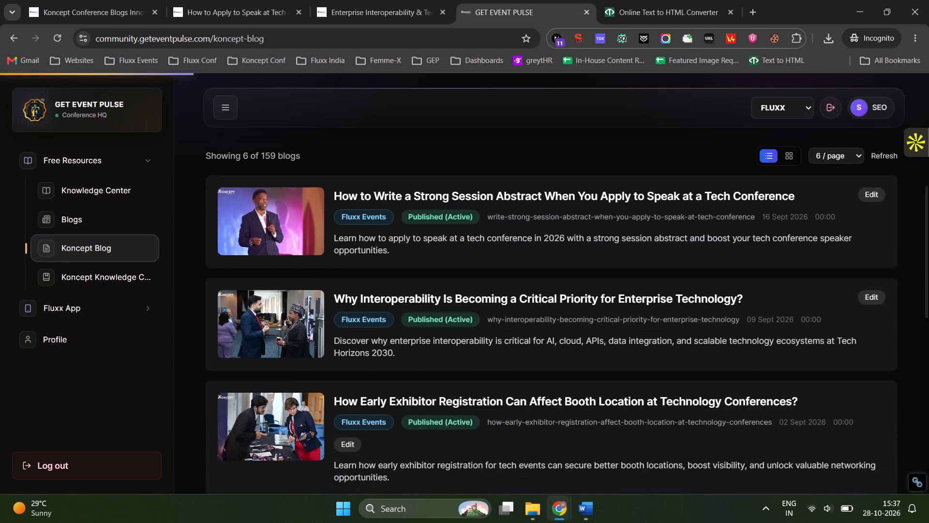
pyautogui.click(879, 293)
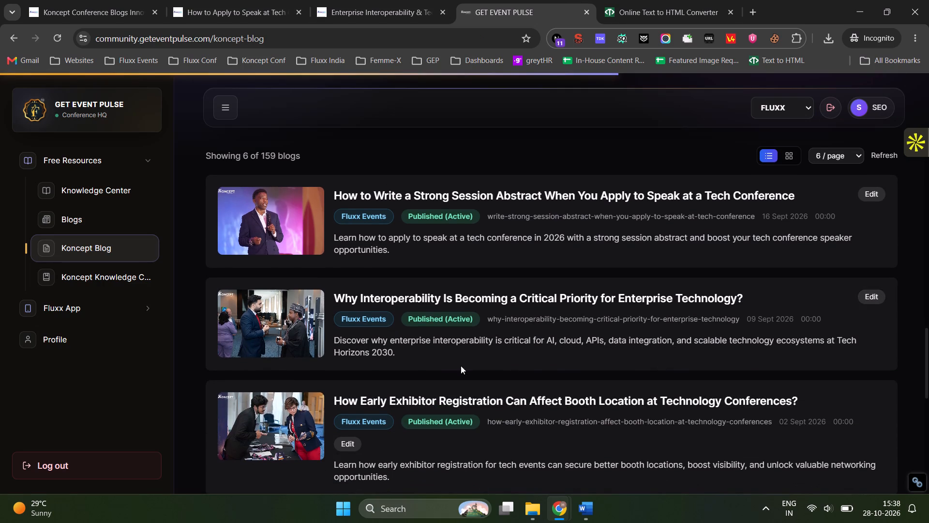
pyautogui.scroll(9, 429, 358)
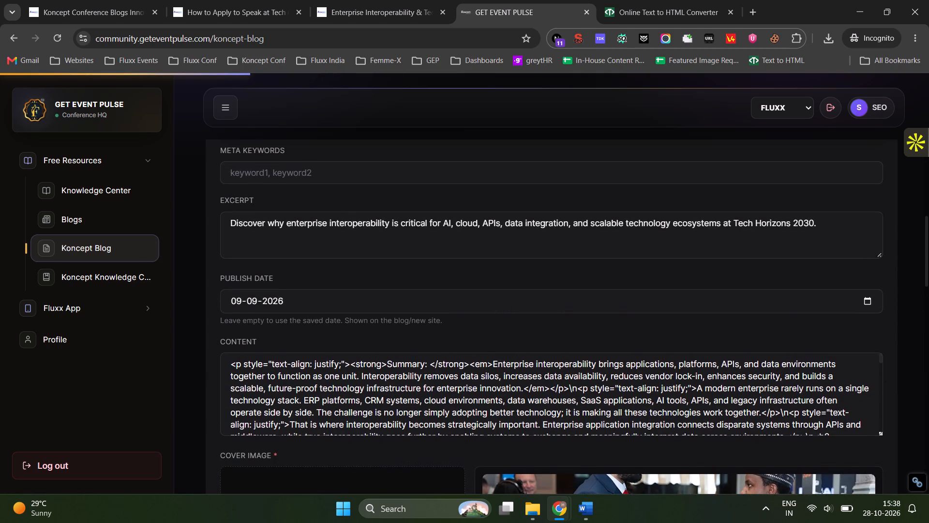
pyautogui.scroll(-1, 378, 379)
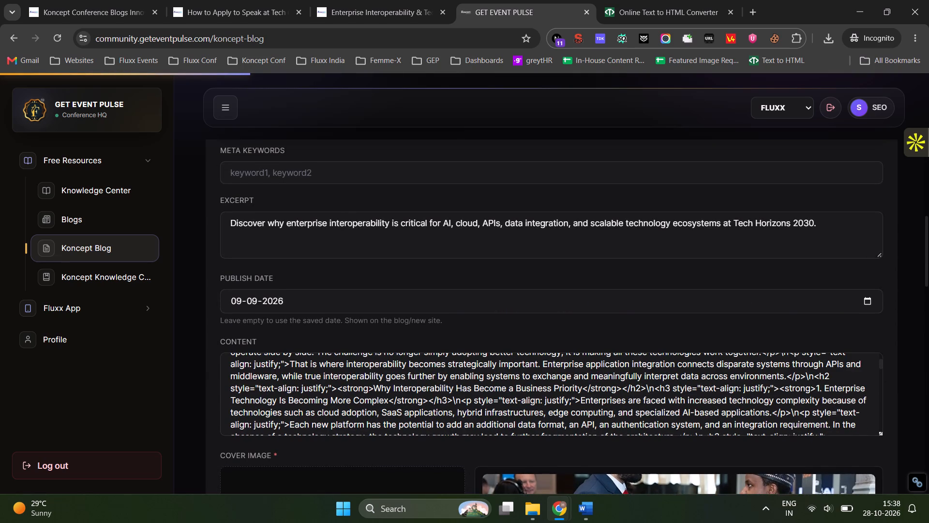
pyautogui.scroll(-2, 378, 381)
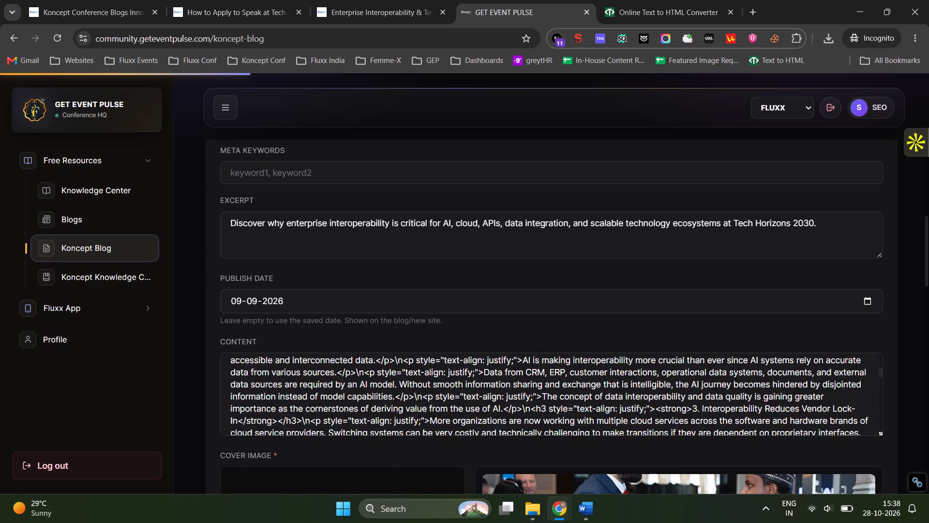
pyautogui.scroll(-4, 378, 380)
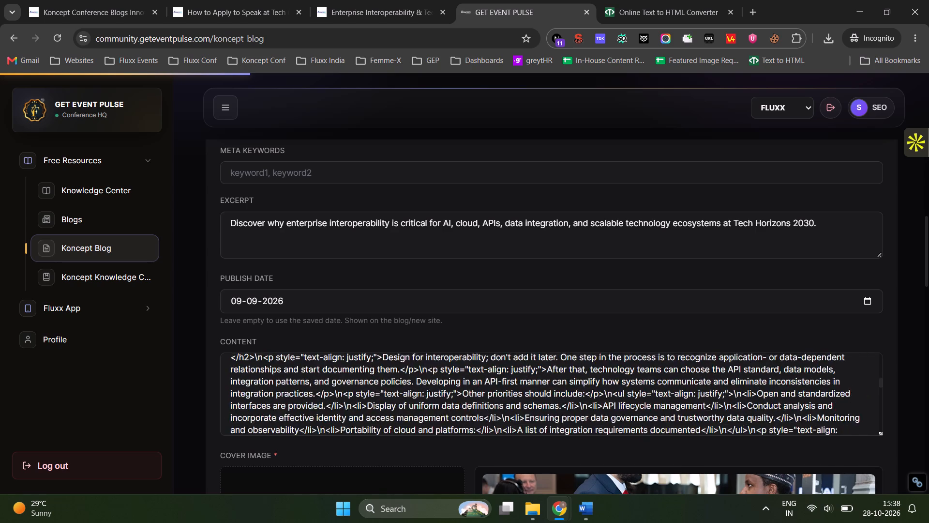
pyautogui.scroll(-12, 378, 380)
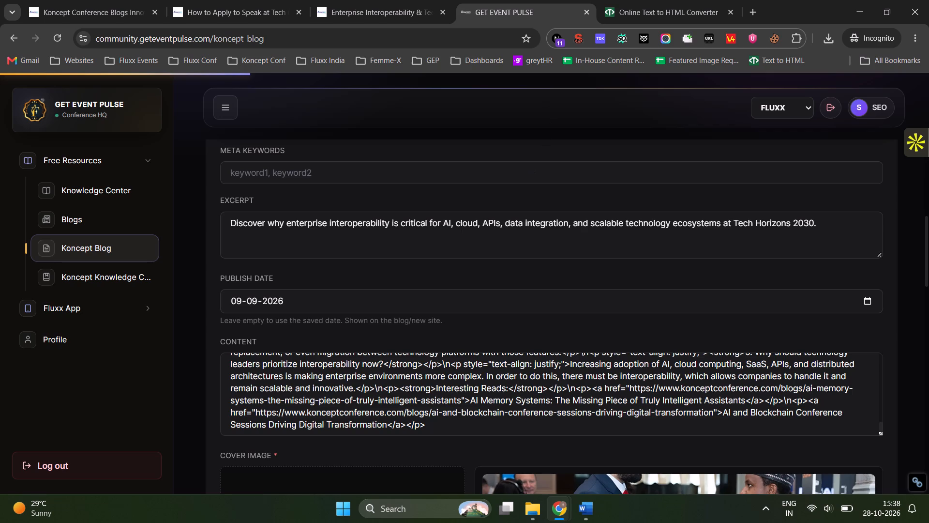
pyautogui.scroll(-5, 476, 274)
pyautogui.scroll(14, 475, 277)
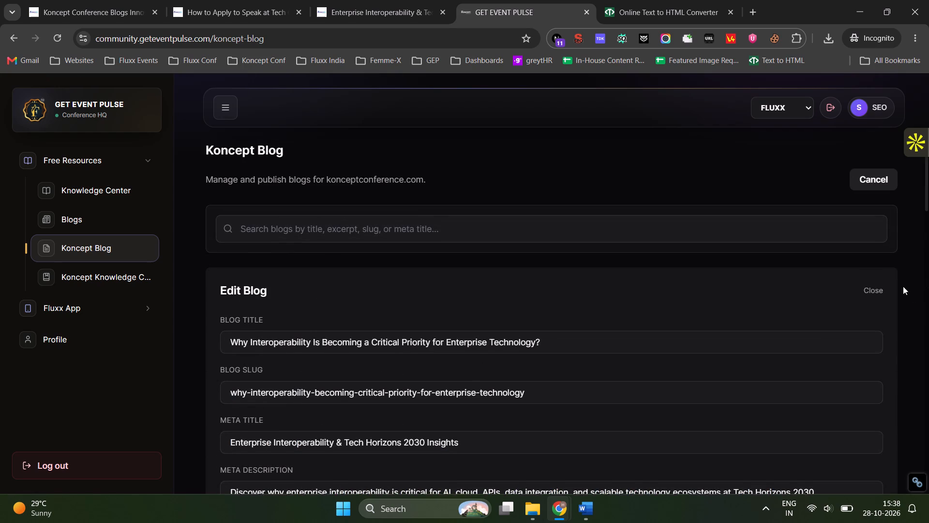
pyautogui.click(872, 295)
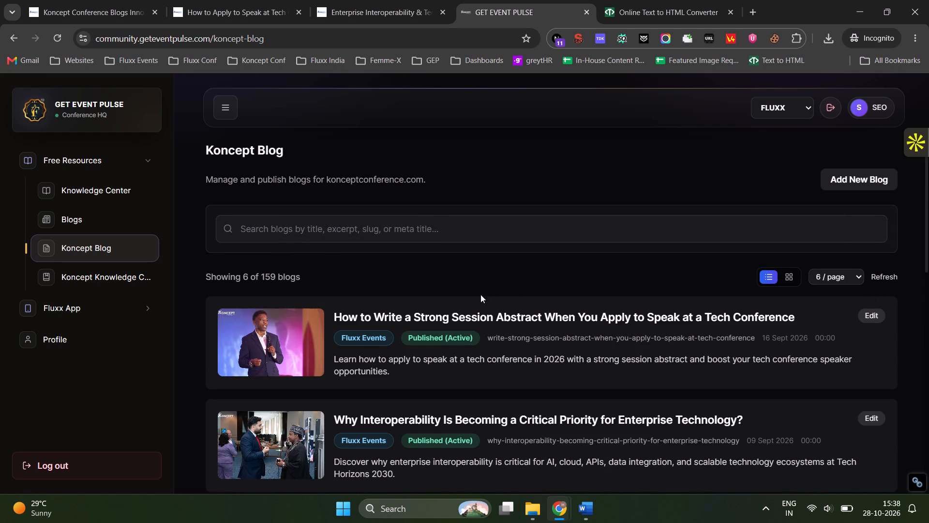
# Copy the title of the live September 16 post, How to Write a Strong Session Abstract When You Apply to Speak at a Tech Conference.
pyautogui.click(618, 0)
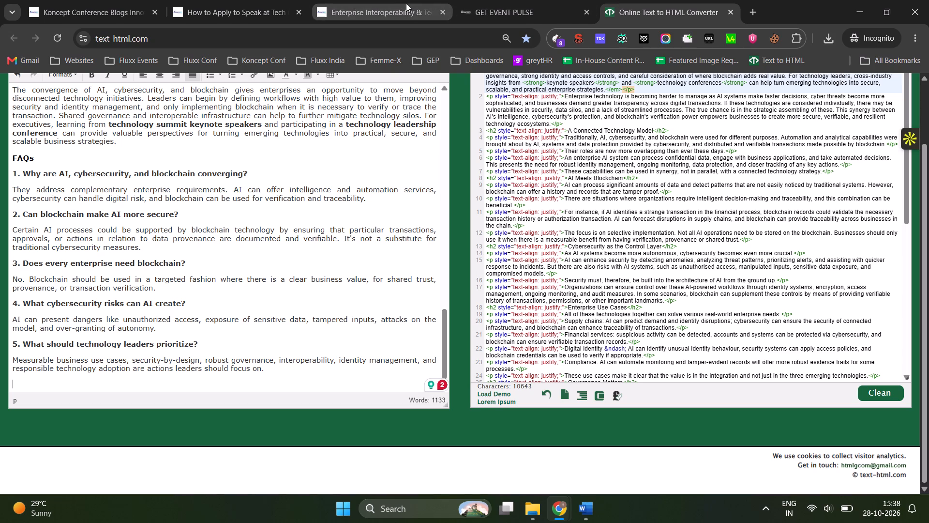
pyautogui.click(258, 6)
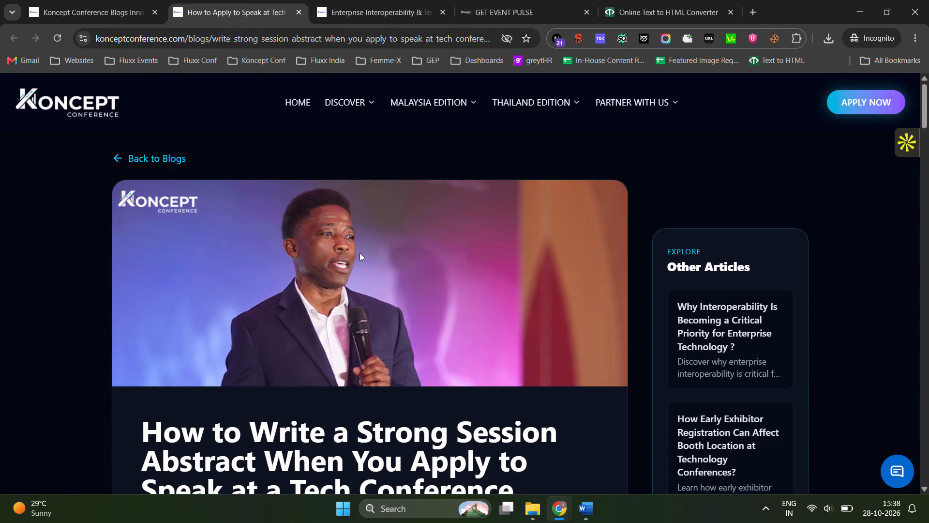
pyautogui.scroll(-8, 342, 371)
pyautogui.scroll(5, 344, 356)
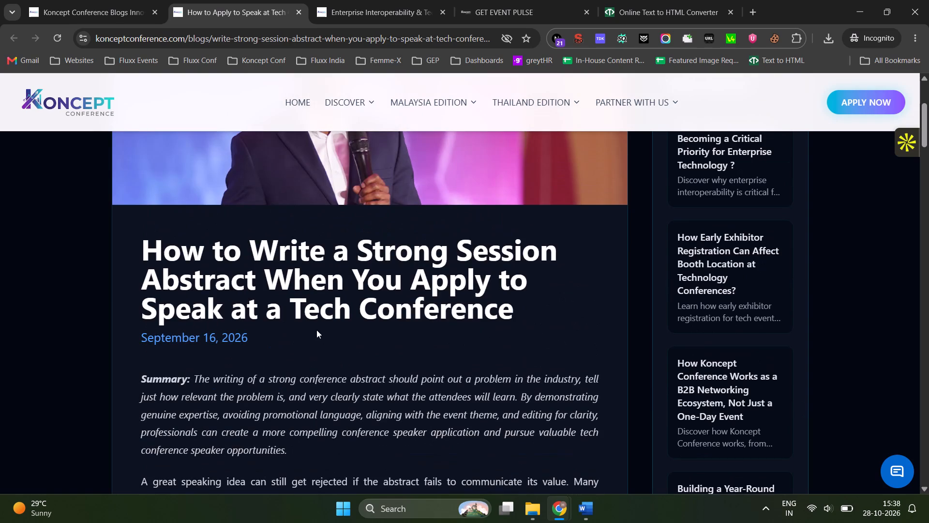
pyautogui.tripleClick(347, 270)
pyautogui.hotkey('ctrl', 'c')
pyautogui.hotkey('ctrl', 'c')
pyautogui.hotkey('ctrl', 'c')
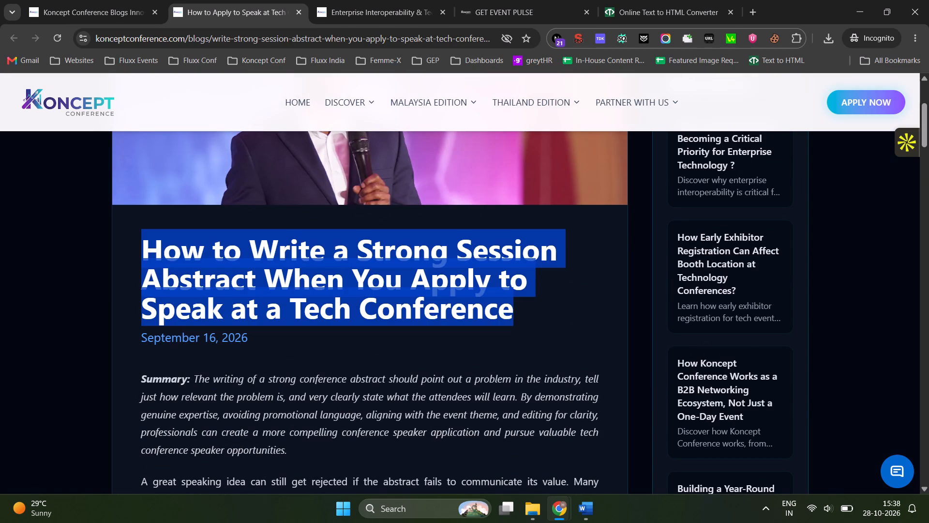
# Copy the "Interesting Reads:" heading below the FAQs of the live session abstract post.
pyautogui.moveTo(928, 134); pyautogui.dragTo(922, 439)
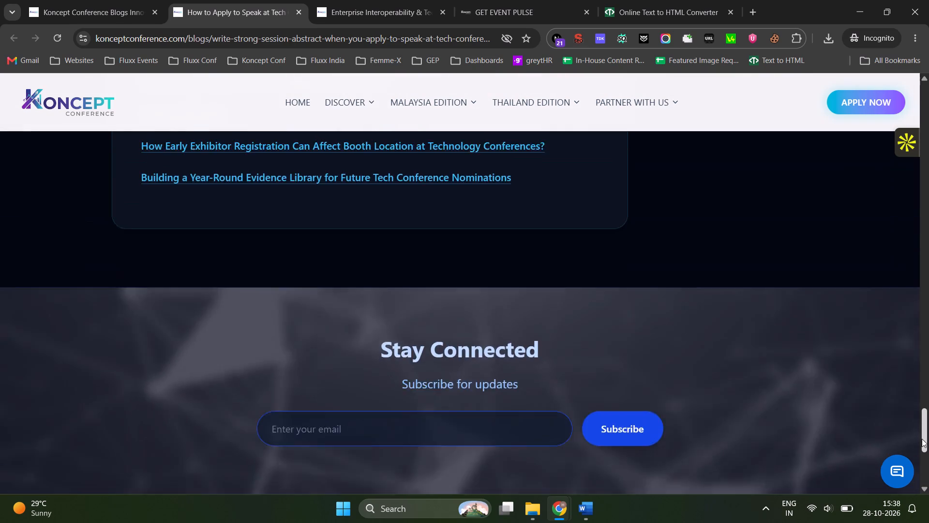
pyautogui.moveTo(922, 439); pyautogui.dragTo(918, 406)
pyautogui.tripleClick(208, 426)
pyautogui.hotkey('ctrl', 'c')
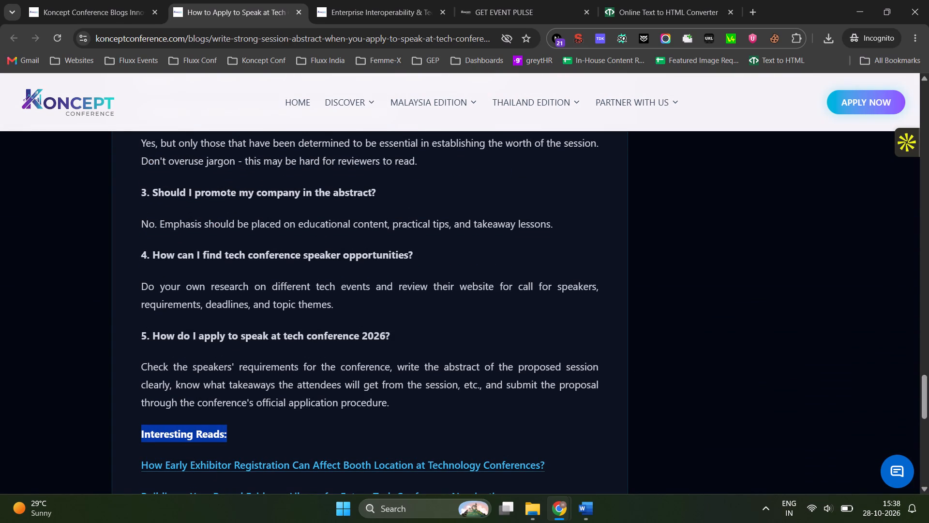
pyautogui.hotkey('ctrl', 'c')
pyautogui.hotkey('ctrl', 'c')
pyautogui.hotkey('ctrl', 'c')
pyautogui.hotkey('ctrl', 'c')
pyautogui.hotkey('ctrl', 'c')
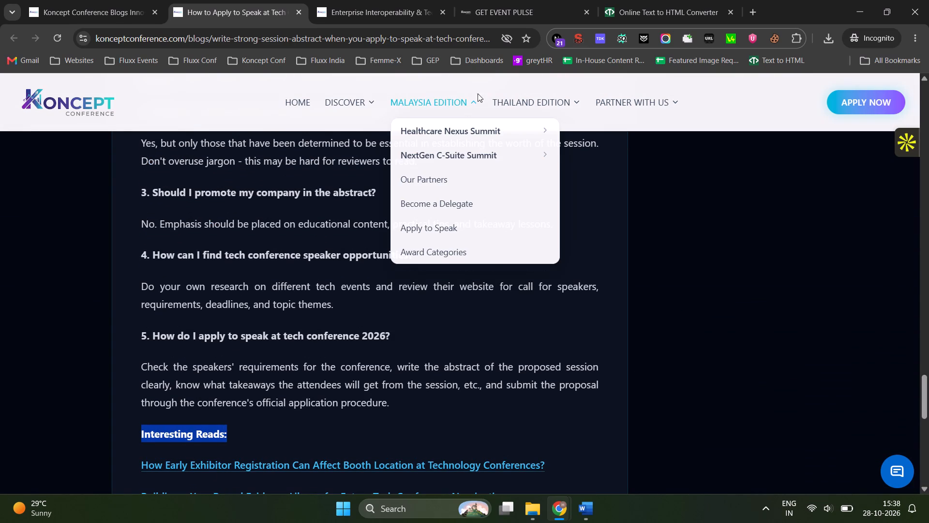